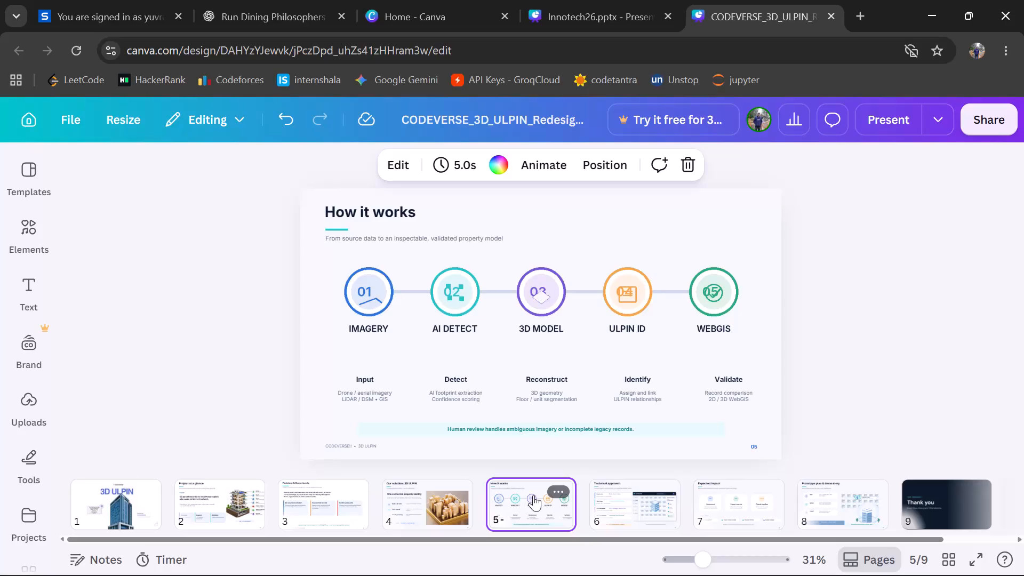
Review the presentation slide by slide, from the 3D ULPIN cover through the Expected impact slide.
{"action": "left_click", "coordinate": [93, 512]}
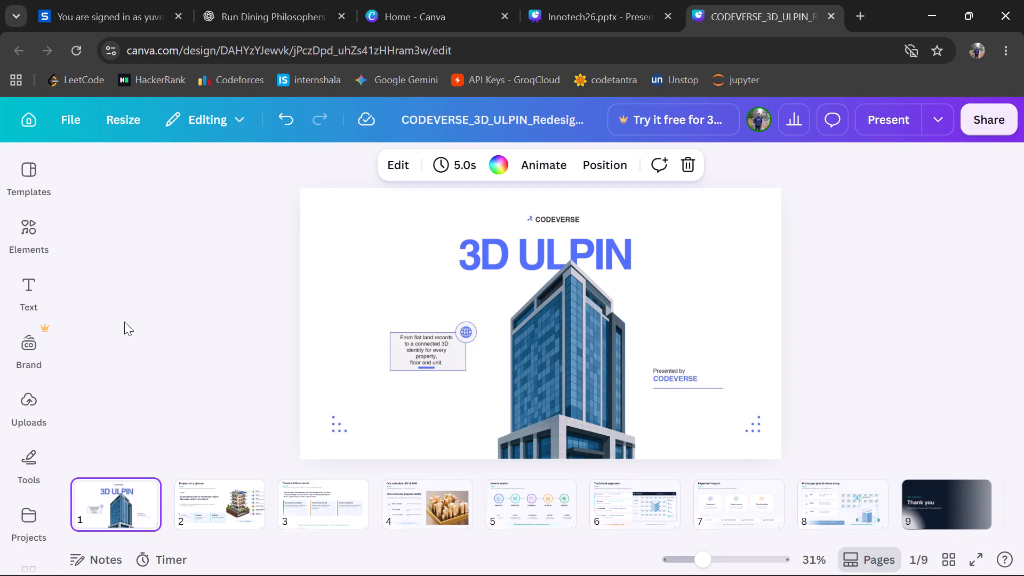
{"action": "key", "text": "Right"}
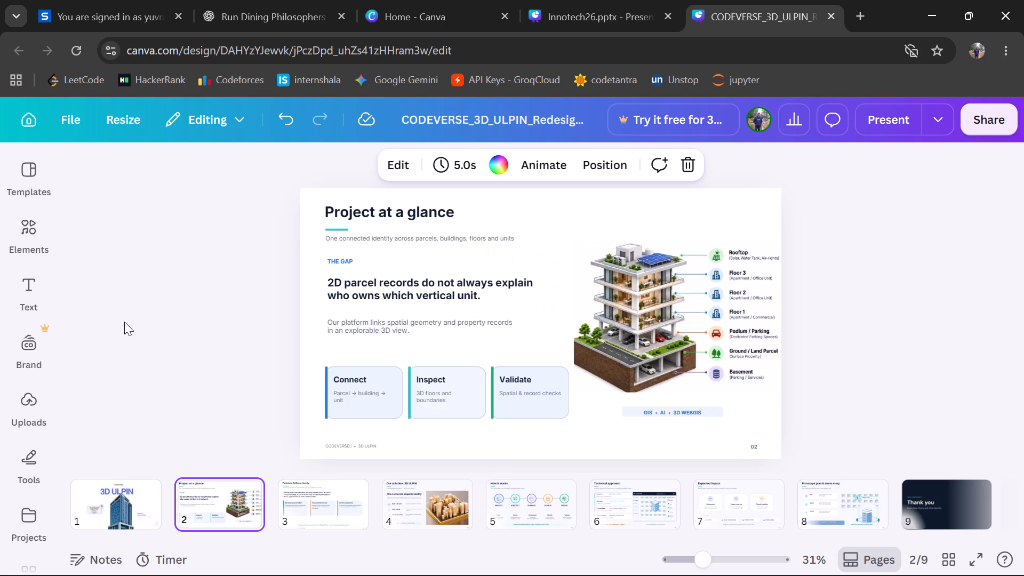
{"action": "key", "text": "Right"}
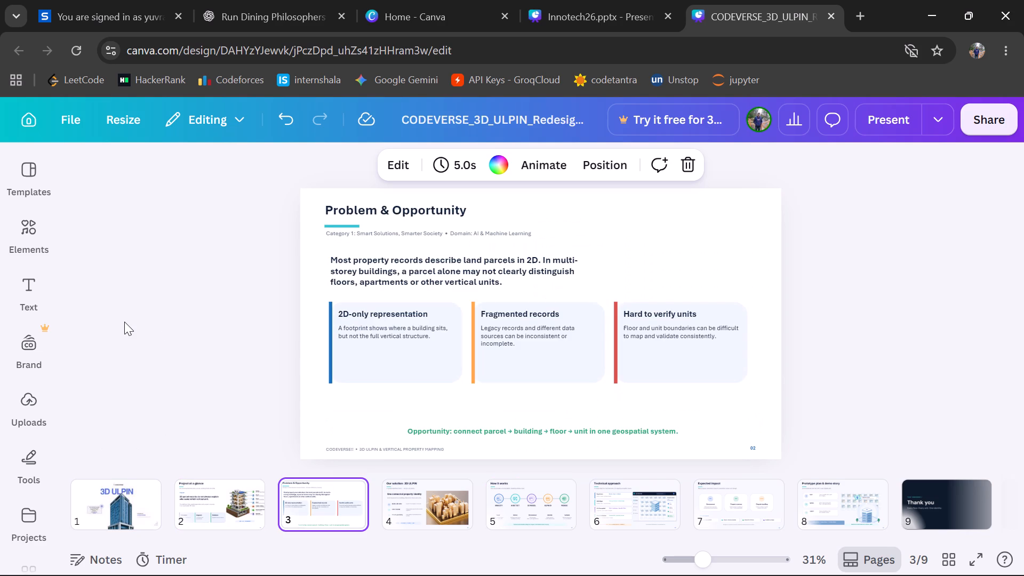
{"action": "key", "text": "Right"}
{"action": "key", "text": "Right"}
{"action": "key", "text": "Right"}
{"action": "key", "text": "Right"}
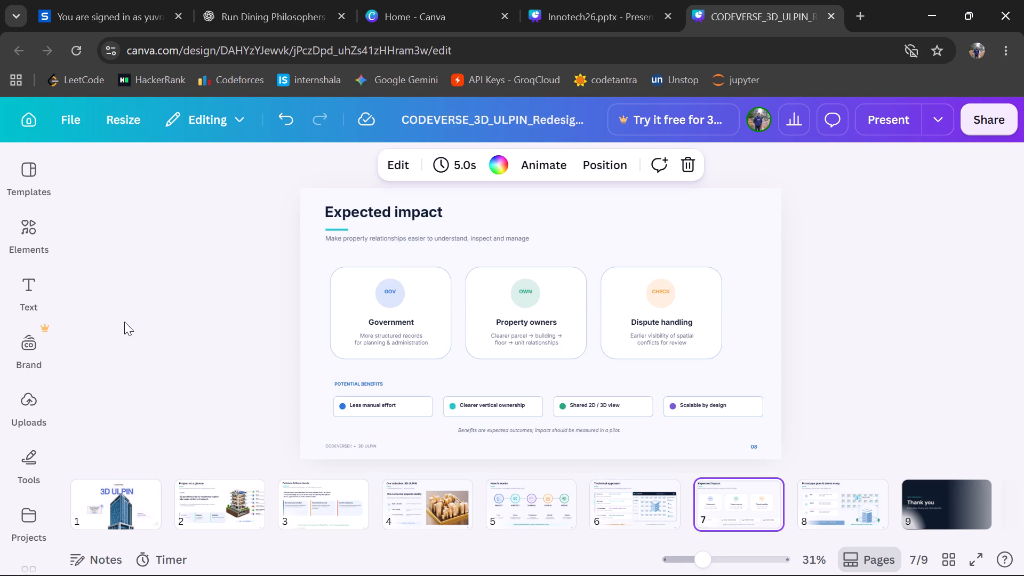
Go back one slide from Expected impact to the Technical approach slide to view it again.
{"action": "key", "text": "Left"}
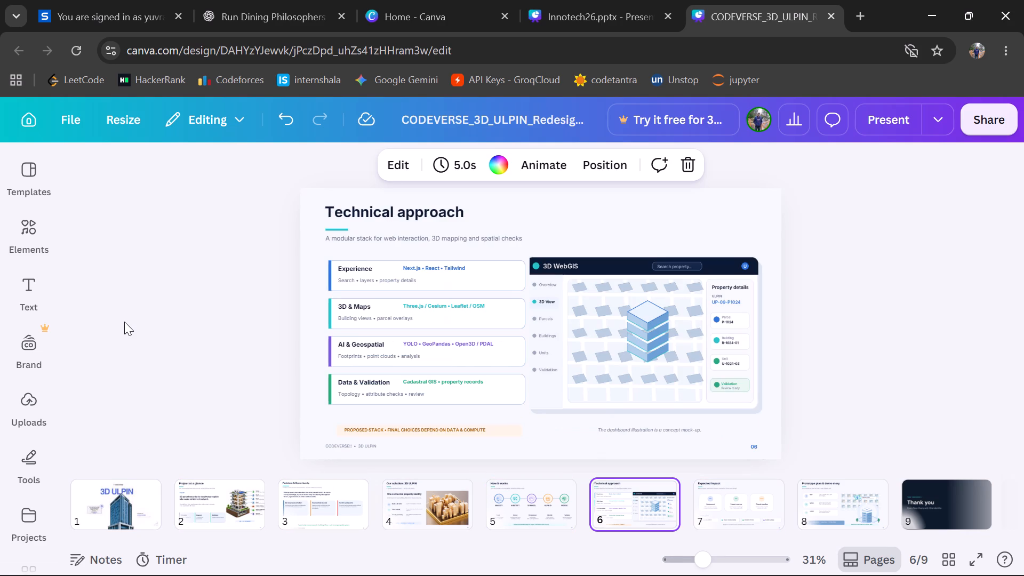
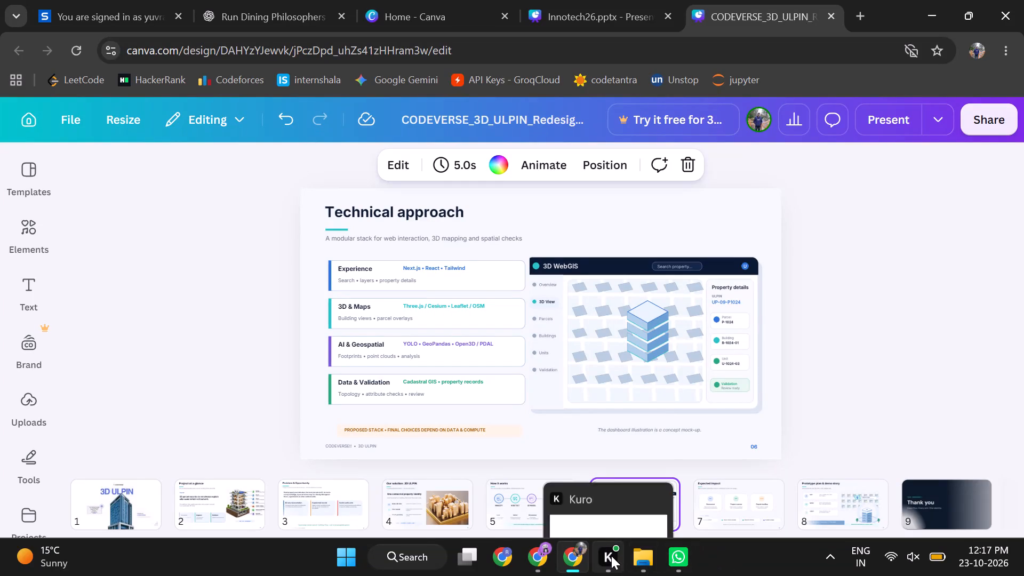
Replace the dashboard mock-up on the Technical approach slide with the copied laptop and 3D map layers image.
{"action": "left_click", "coordinate": [631, 328]}
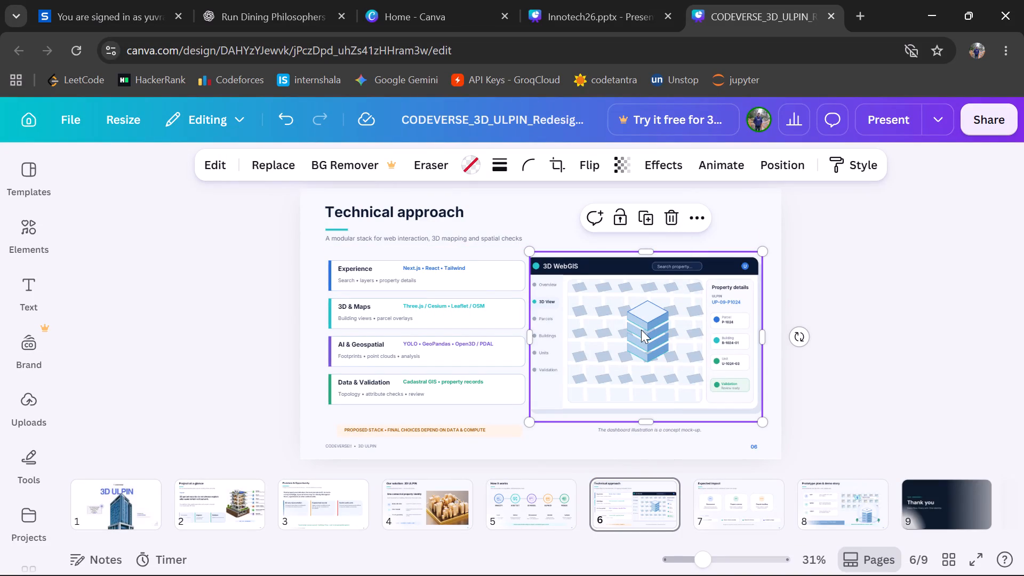
{"action": "key", "text": "ctrl+v"}
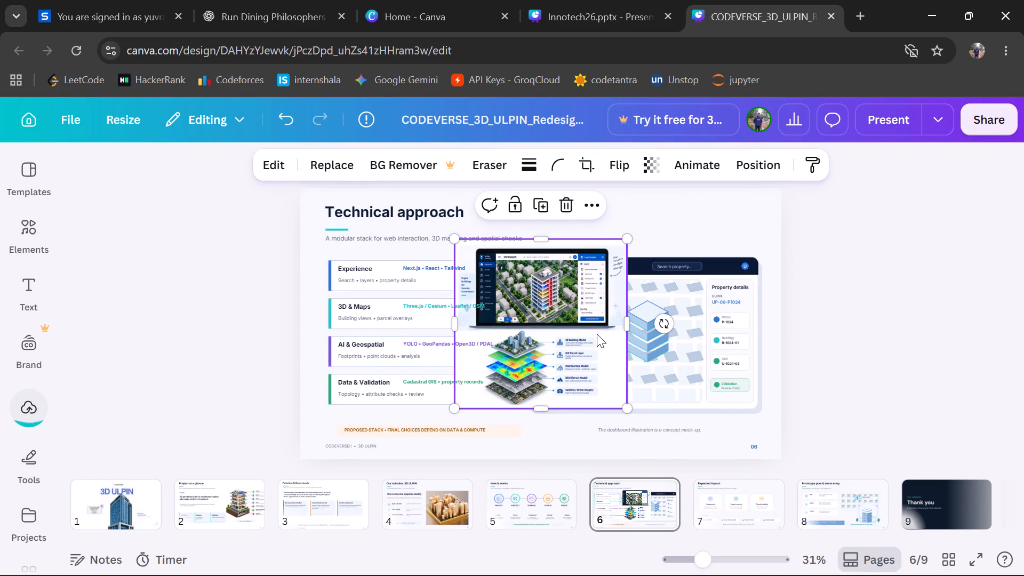
{"action": "left_click_drag", "start_coordinate": [597, 334], "coordinate": [687, 335]}
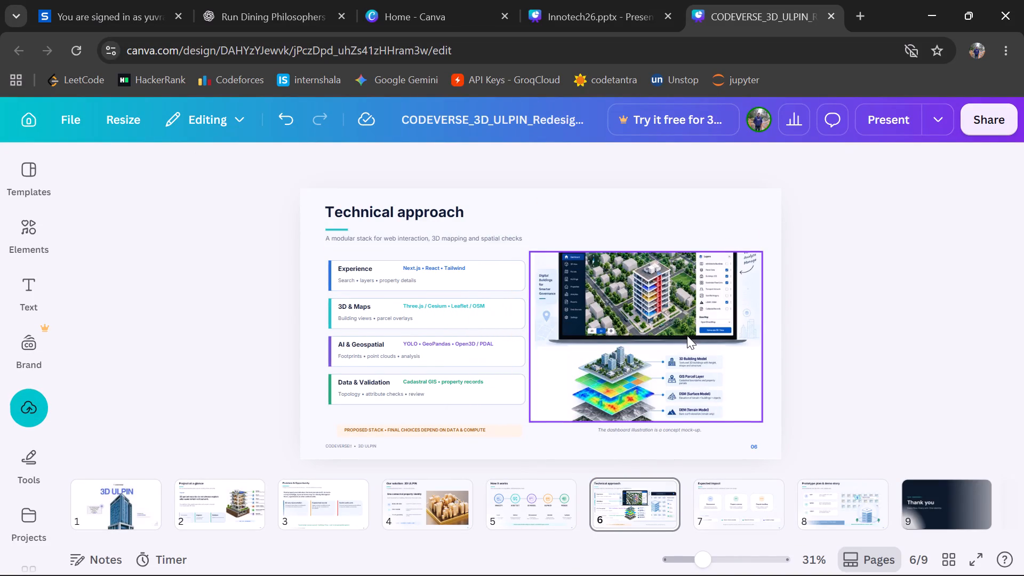
Enlarge the new image's frame up to the slide's top edge and end it just above the caption, about 930 wide by 921 high.
{"action": "left_click", "coordinate": [636, 253]}
{"action": "left_click_drag", "start_coordinate": [643, 251], "coordinate": [640, 220]}
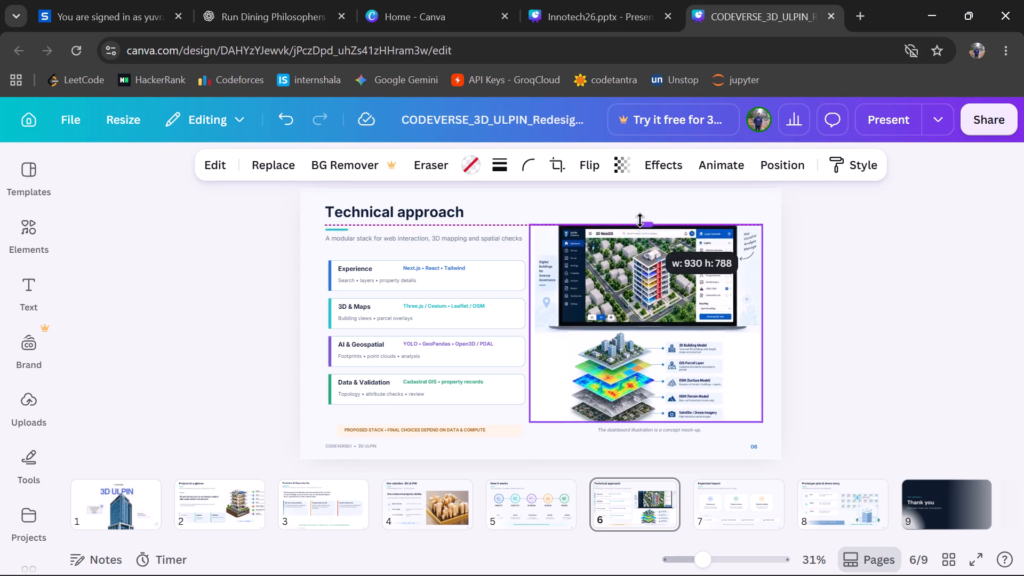
{"action": "left_click_drag", "start_coordinate": [640, 220], "coordinate": [642, 193]}
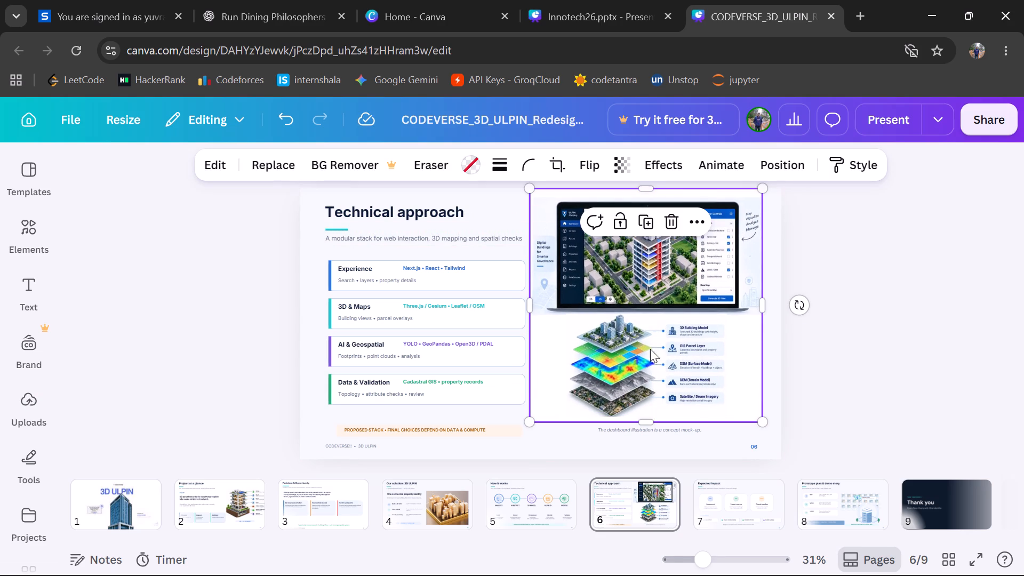
{"action": "left_click_drag", "start_coordinate": [647, 417], "coordinate": [645, 422]}
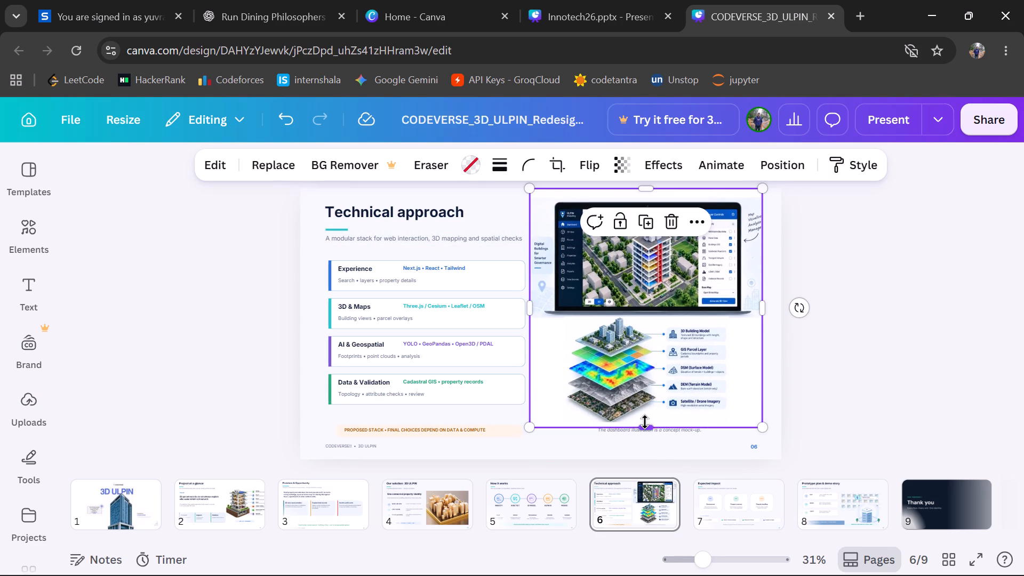
{"action": "left_click_drag", "start_coordinate": [645, 422], "coordinate": [648, 412]}
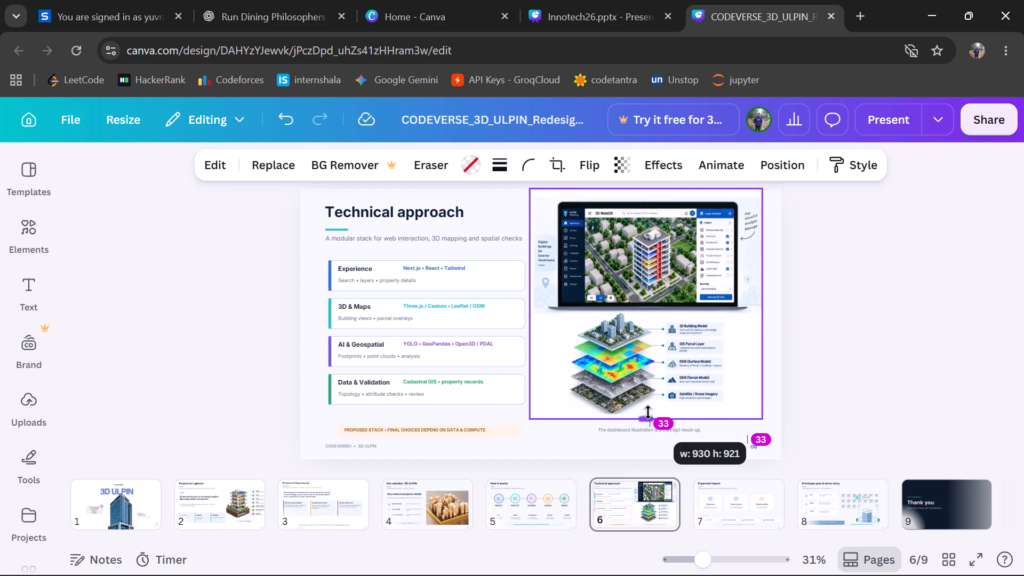
{"action": "left_click_drag", "start_coordinate": [648, 412], "coordinate": [648, 413]}
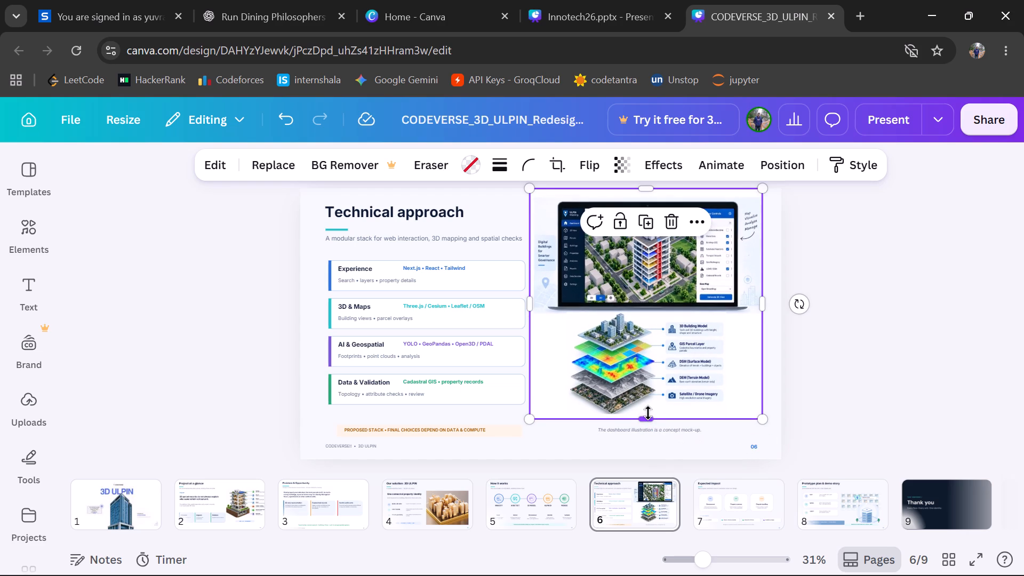
Enlarge the laptop dashboard illustration on the Technical approach slide, extending its top edge just above the slide and its lower-left corner over the text cards' edges.
{"action": "left_click", "coordinate": [654, 246]}
{"action": "left_click", "coordinate": [667, 271]}
{"action": "left_click_drag", "start_coordinate": [644, 190], "coordinate": [649, 234]}
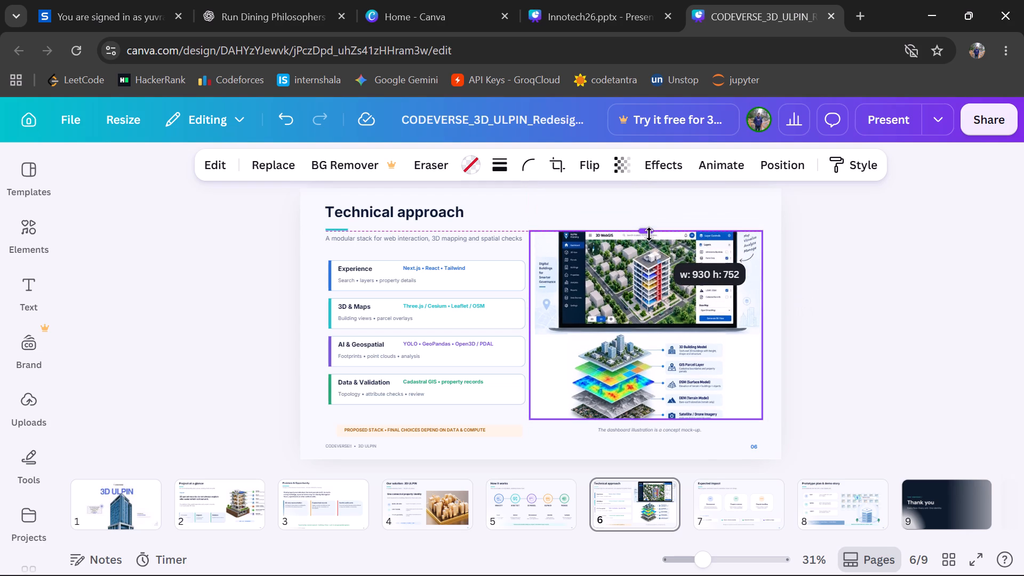
{"action": "left_click_drag", "start_coordinate": [649, 234], "coordinate": [660, 327]}
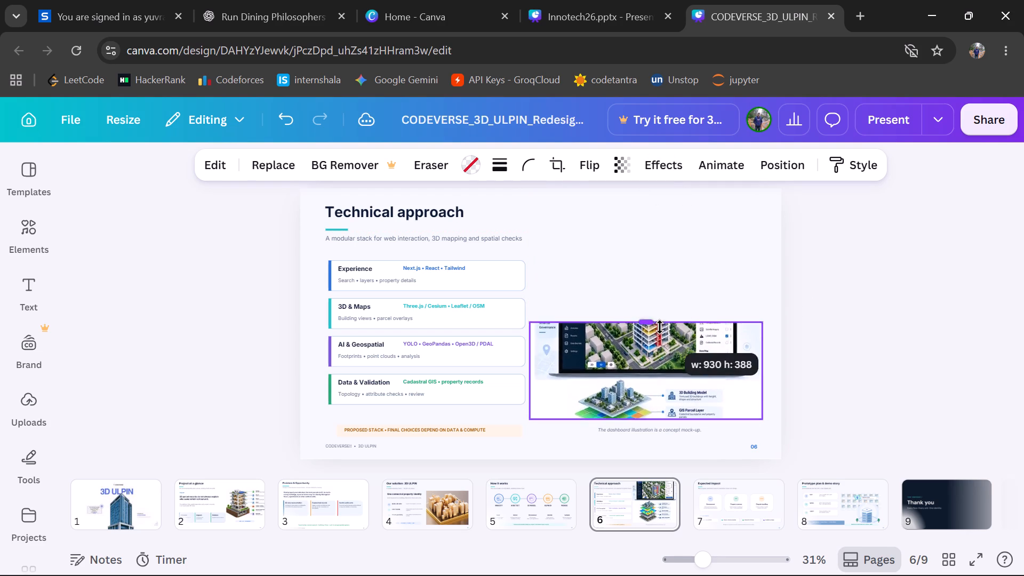
{"action": "left_click_drag", "start_coordinate": [660, 327], "coordinate": [626, 186]}
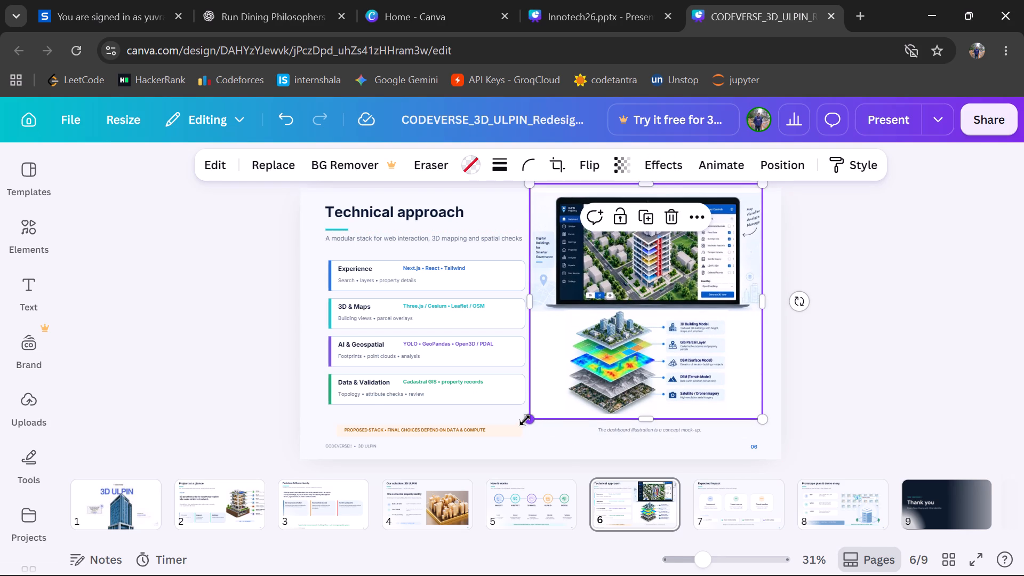
{"action": "left_click_drag", "start_coordinate": [525, 420], "coordinate": [489, 443]}
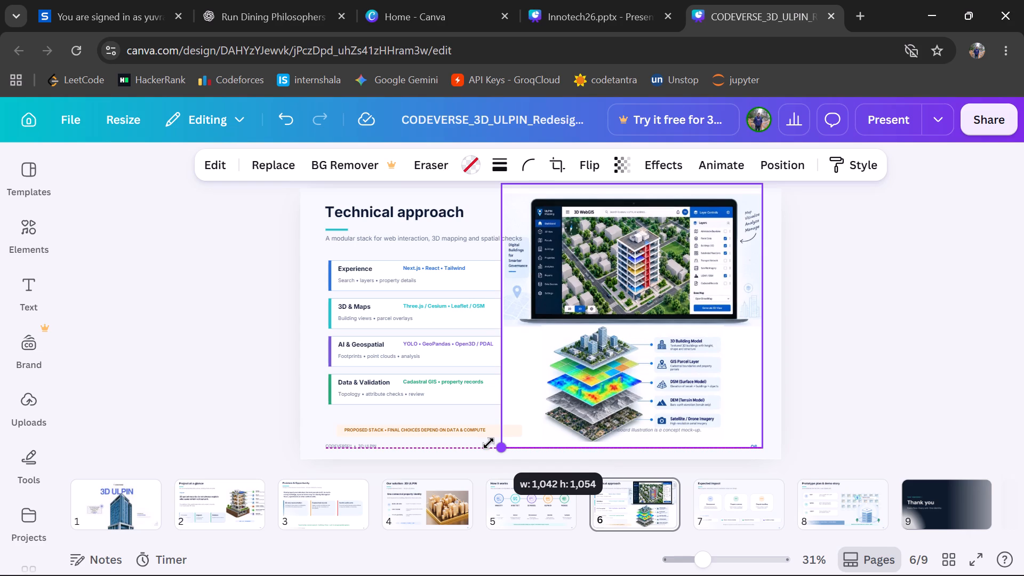
{"action": "left_click_drag", "start_coordinate": [489, 443], "coordinate": [499, 432]}
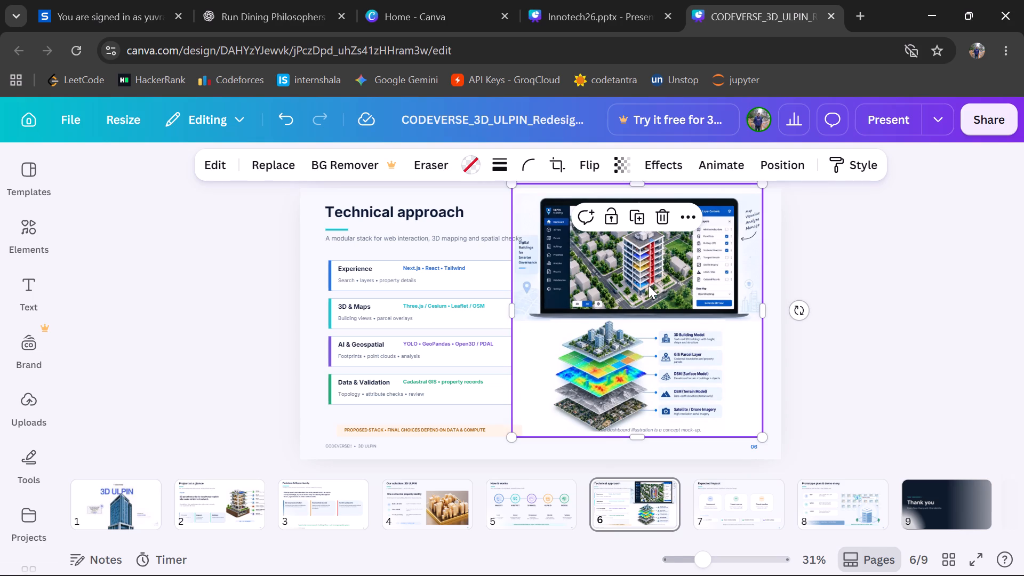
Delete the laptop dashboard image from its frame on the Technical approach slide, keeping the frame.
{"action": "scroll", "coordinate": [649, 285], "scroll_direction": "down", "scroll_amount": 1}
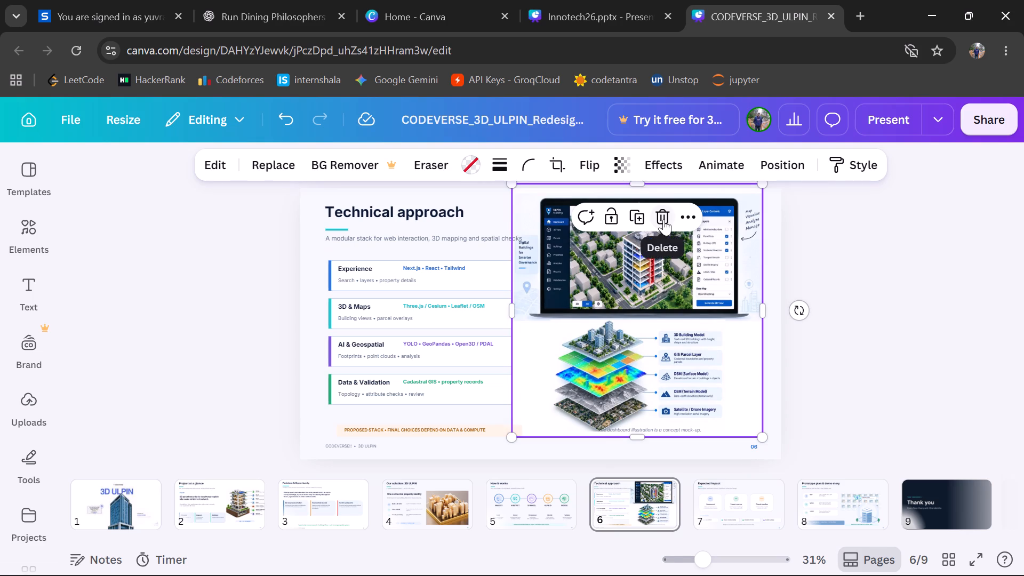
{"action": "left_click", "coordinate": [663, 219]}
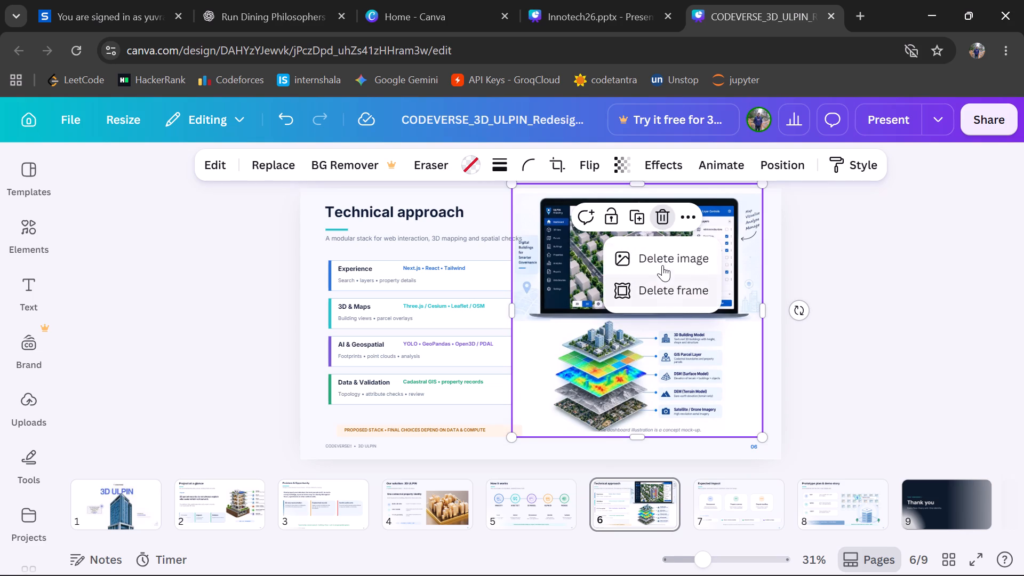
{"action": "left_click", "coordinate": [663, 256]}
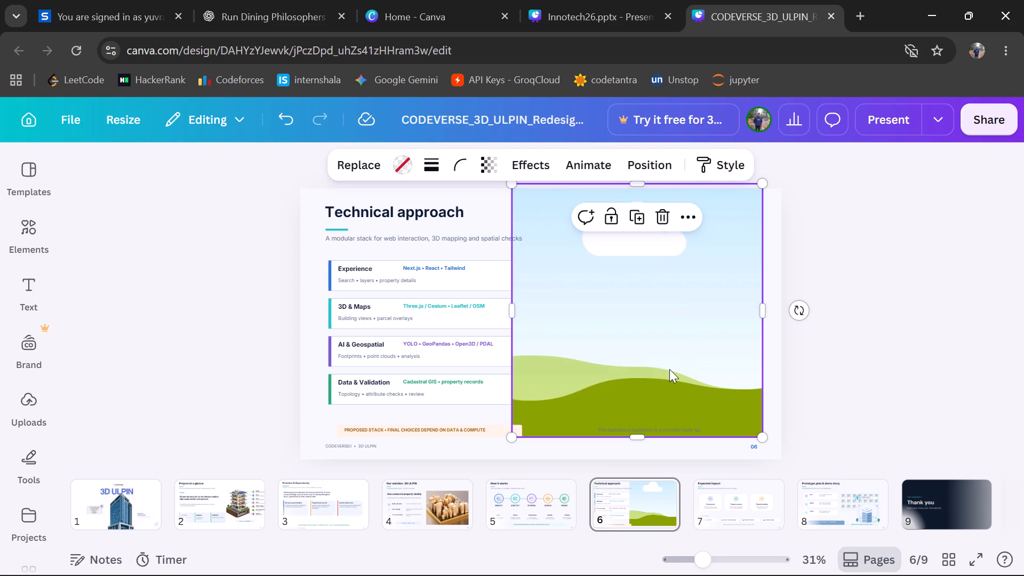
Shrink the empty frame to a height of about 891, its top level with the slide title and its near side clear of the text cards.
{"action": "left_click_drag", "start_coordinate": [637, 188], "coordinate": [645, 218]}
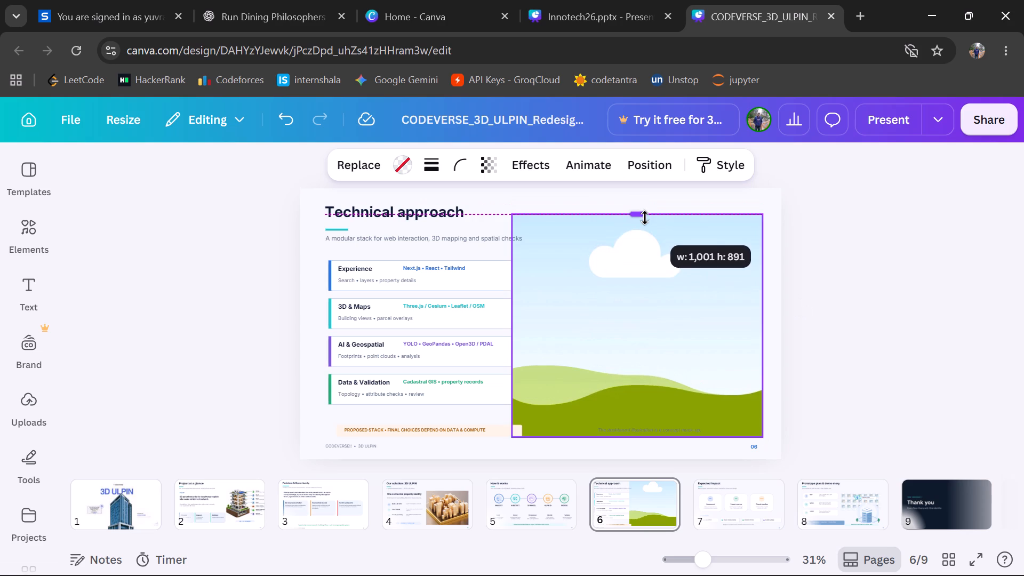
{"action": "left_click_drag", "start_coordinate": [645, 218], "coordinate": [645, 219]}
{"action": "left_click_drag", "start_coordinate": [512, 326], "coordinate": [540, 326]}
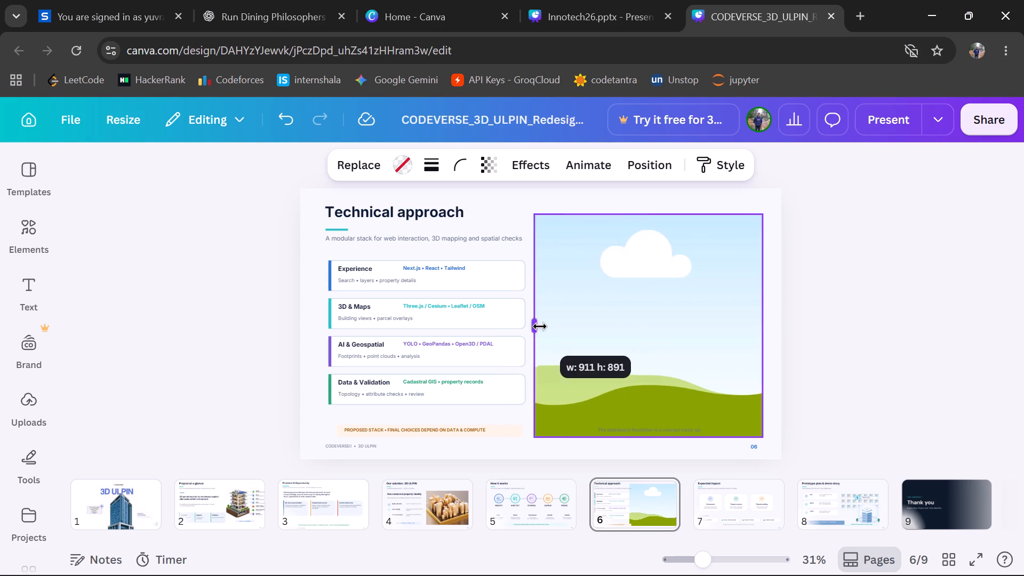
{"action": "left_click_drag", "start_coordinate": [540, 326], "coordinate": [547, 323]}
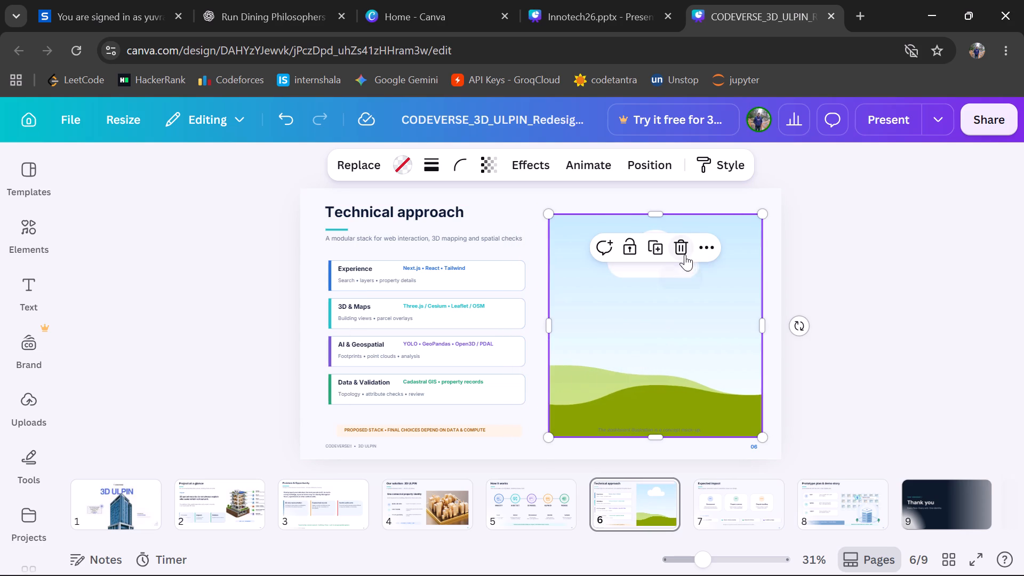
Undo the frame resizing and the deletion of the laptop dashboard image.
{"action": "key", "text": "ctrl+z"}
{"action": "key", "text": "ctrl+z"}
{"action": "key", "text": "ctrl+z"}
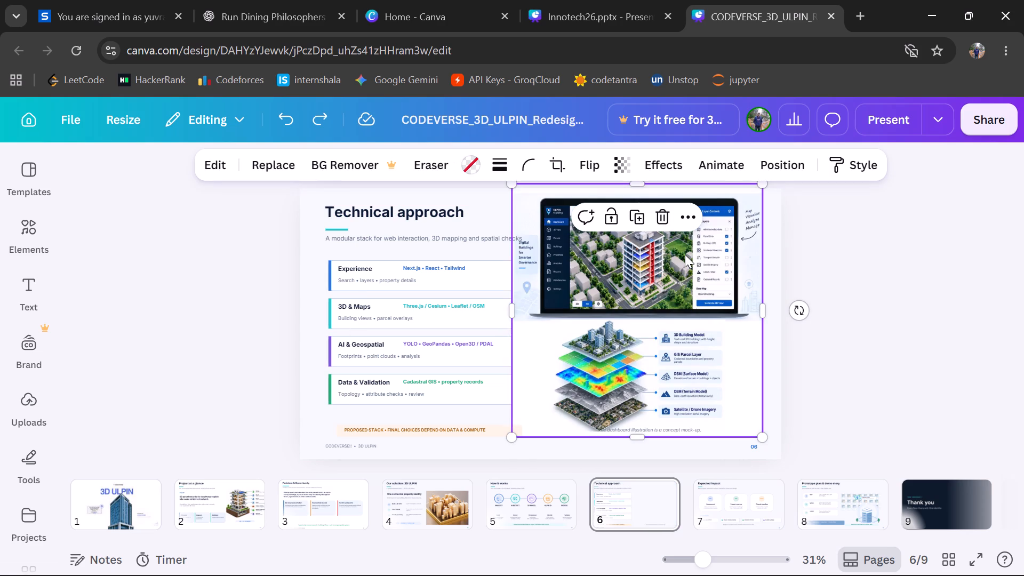
Undo the earlier enlargement and replacement of the Technical approach illustration, back to the original 3D WebGIS mock-up.
{"action": "key", "text": "ctrl+z"}
{"action": "key", "text": "ctrl+z"}
{"action": "key", "text": "ctrl+z"}
{"action": "key", "text": "ctrl+z"}
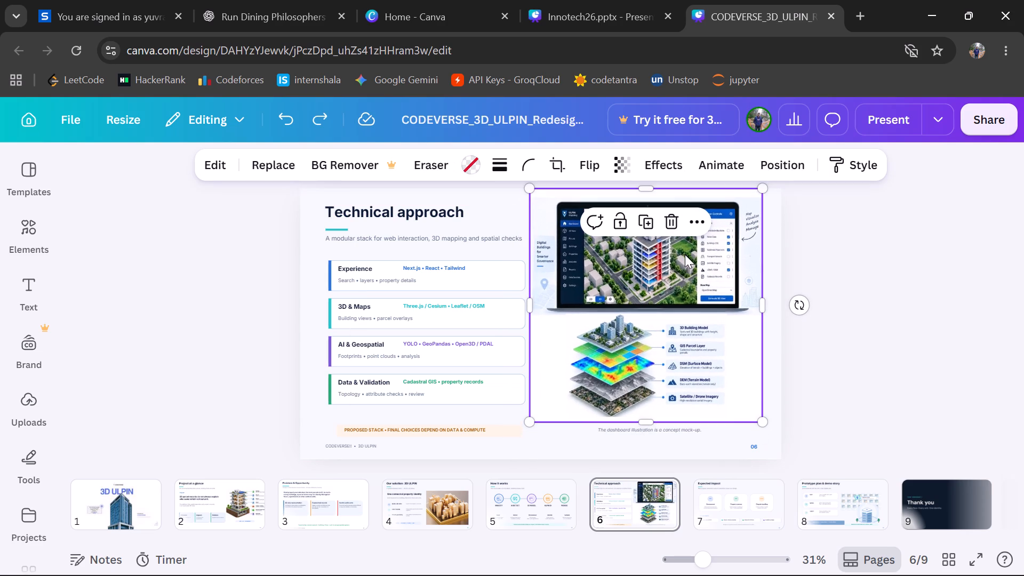
{"action": "key", "text": "ctrl+z"}
{"action": "key", "text": "ctrl+z"}
{"action": "key", "text": "ctrl+z"}
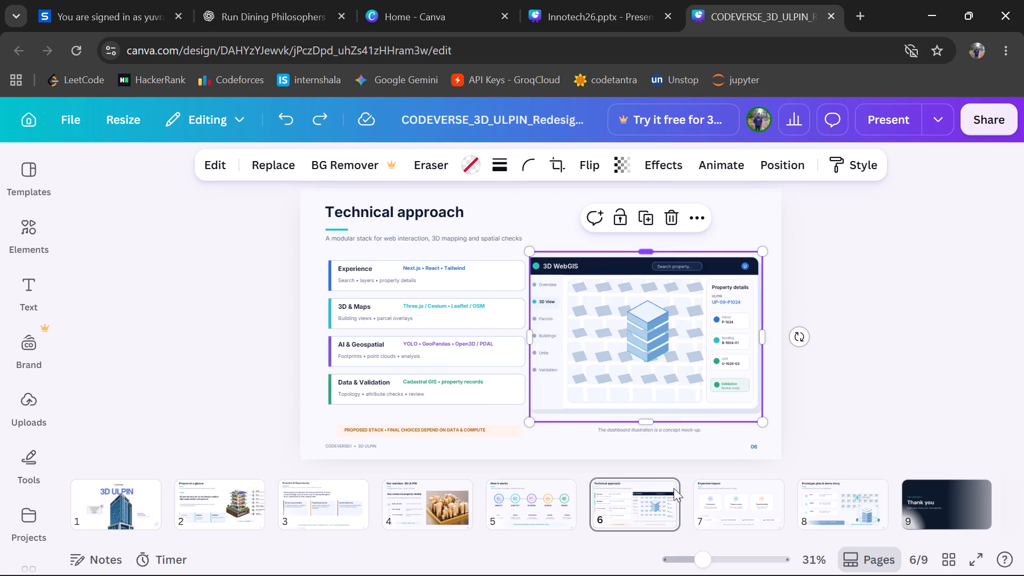
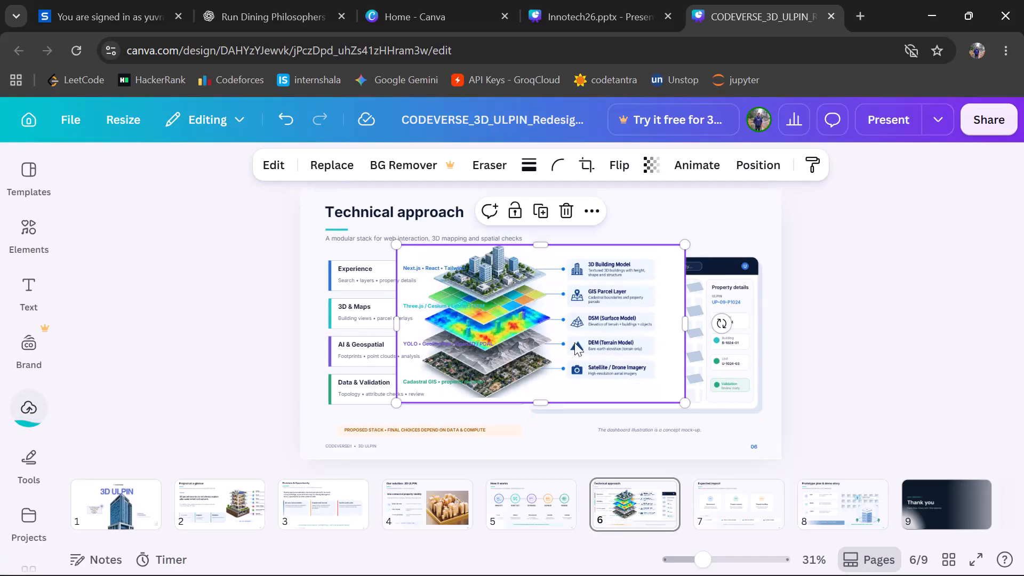
Replace the laptop dashboard illustration on the Technical approach slide by placing the layered 3D map image into its frame.
{"action": "left_click_drag", "start_coordinate": [568, 332], "coordinate": [661, 346]}
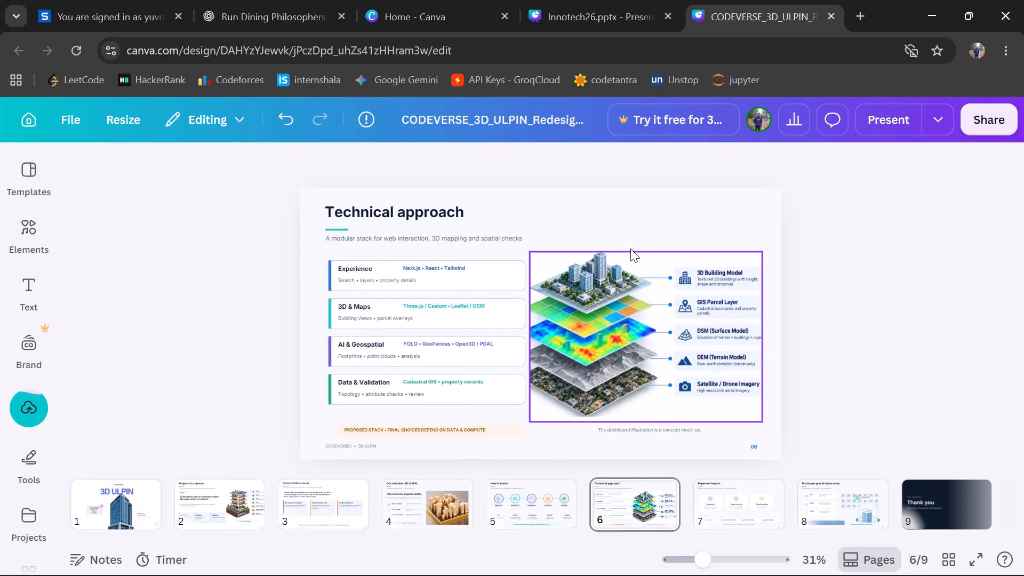
Move the layered map image up until its bottom edge lines up with the bottom of the Data & Validation card.
{"action": "left_click", "coordinate": [631, 270]}
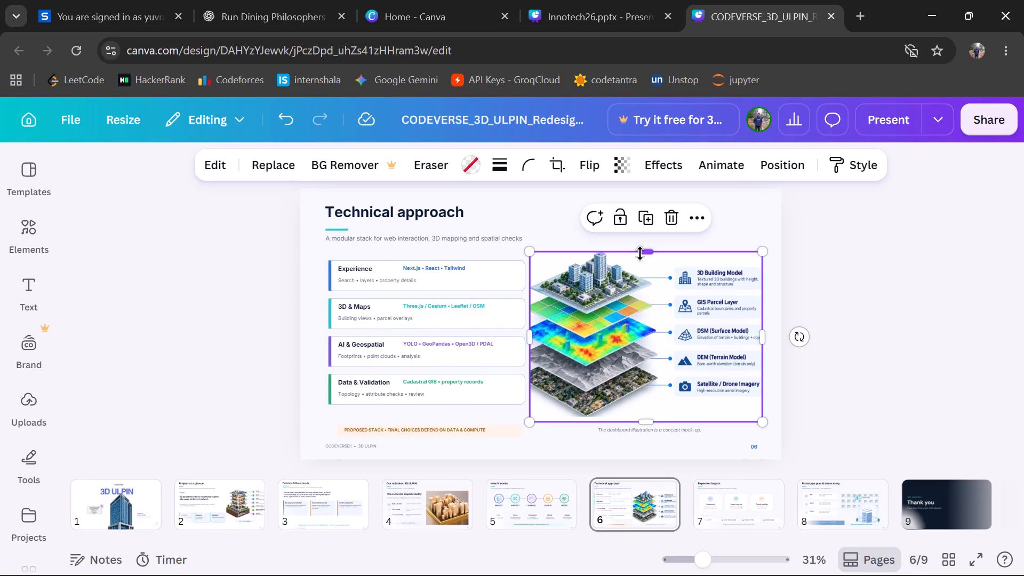
{"action": "left_click_drag", "start_coordinate": [649, 364], "coordinate": [651, 349]}
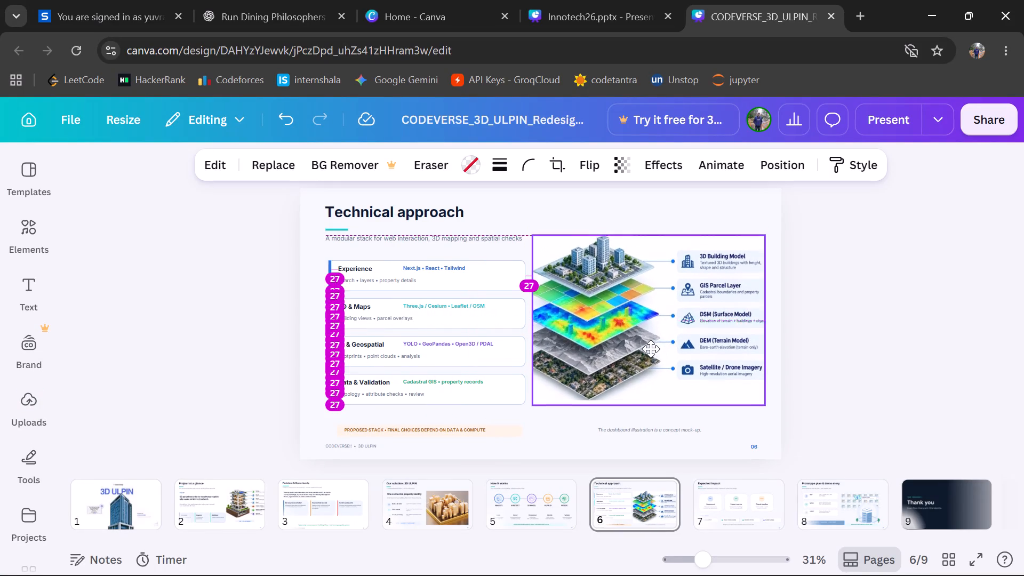
{"action": "left_click_drag", "start_coordinate": [651, 349], "coordinate": [656, 346]}
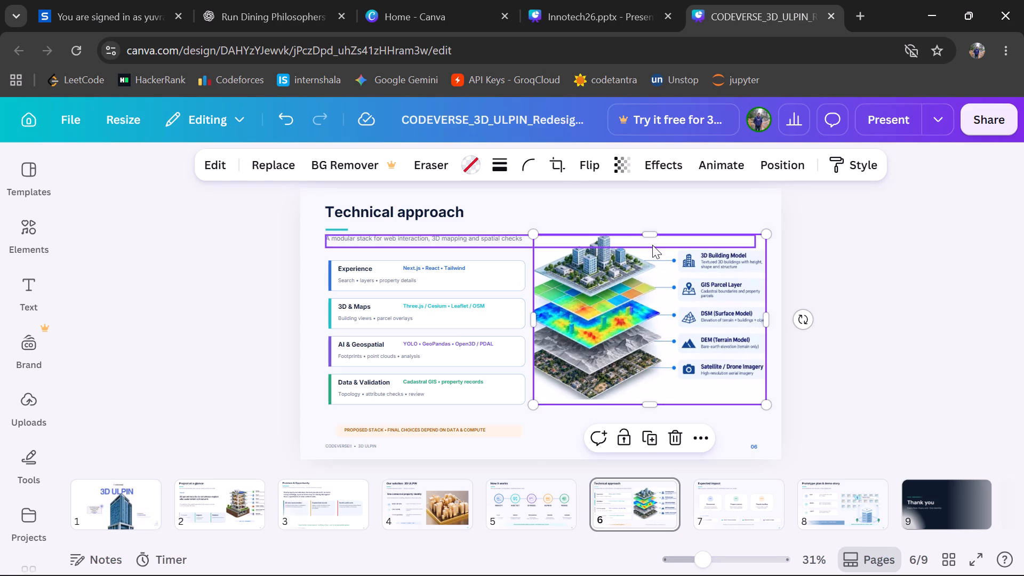
Resize the layered map image: raise its top edge to title level, widen it over the text cards to uncrop its labels, and scale it down slightly.
{"action": "left_click_drag", "start_coordinate": [652, 233], "coordinate": [651, 221]}
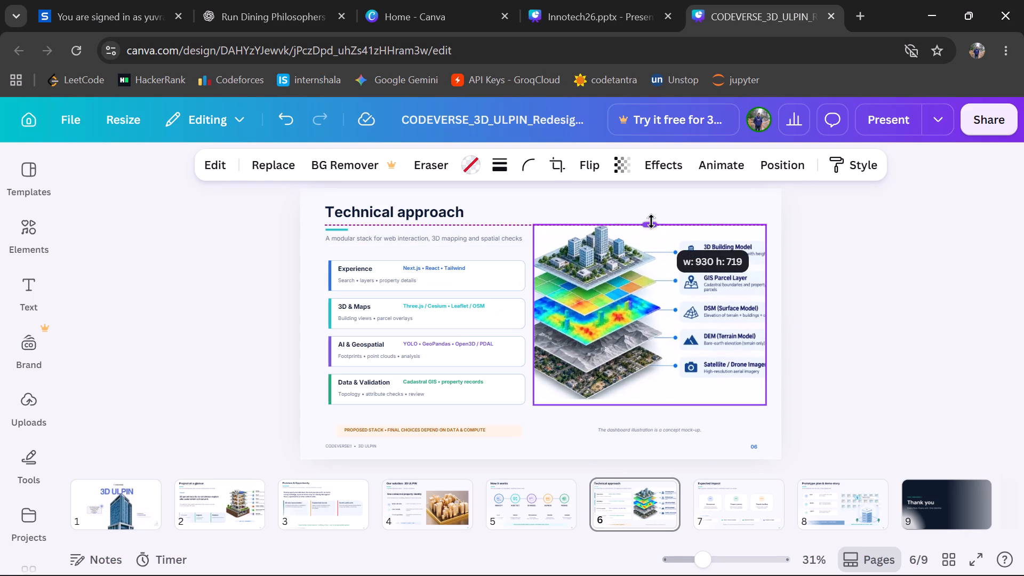
{"action": "left_click_drag", "start_coordinate": [651, 221], "coordinate": [652, 219]}
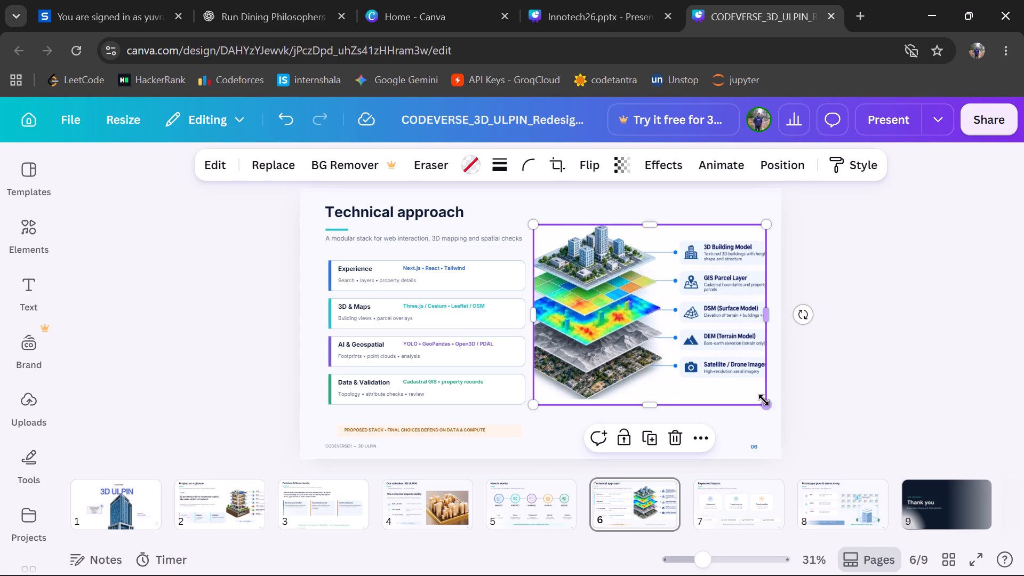
{"action": "left_click_drag", "start_coordinate": [533, 312], "coordinate": [508, 319]}
{"action": "left_click_drag", "start_coordinate": [508, 319], "coordinate": [471, 318]}
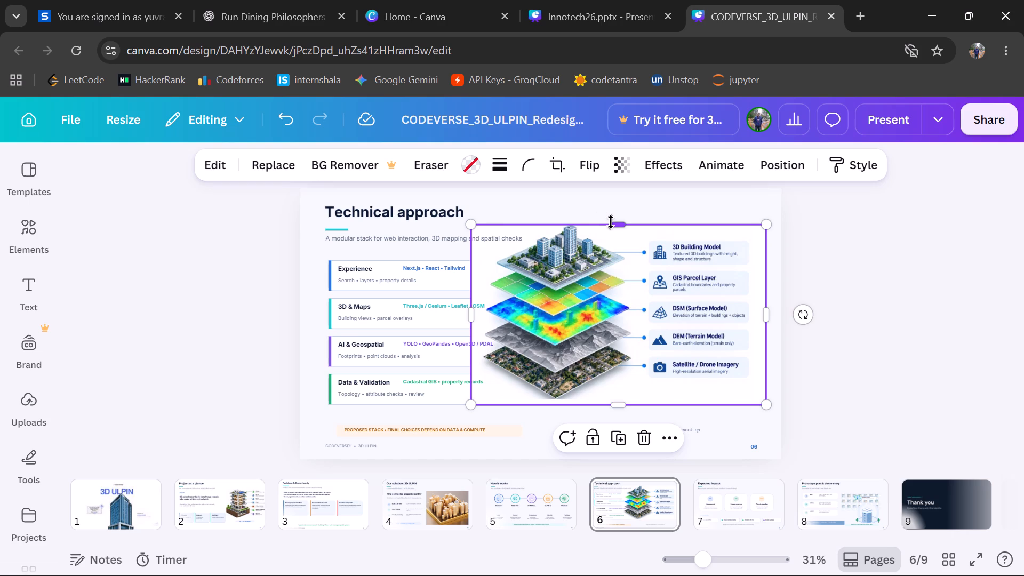
{"action": "left_click_drag", "start_coordinate": [611, 222], "coordinate": [613, 209]}
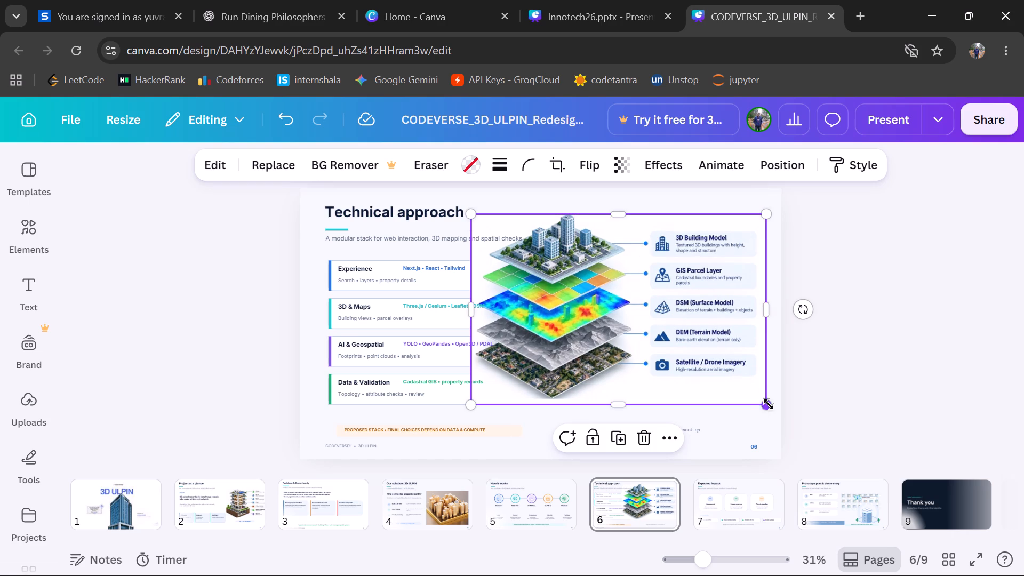
{"action": "left_click_drag", "start_coordinate": [766, 405], "coordinate": [731, 382]}
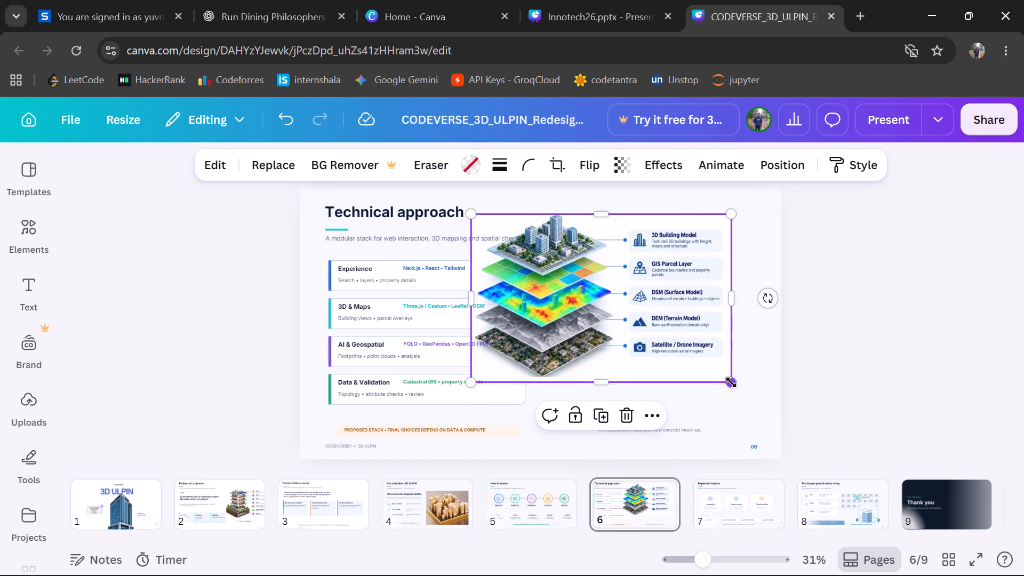
Move the layered map illustration clear of the text cards on the Technical approach slide, shrinking it slightly to end at the slide's outer edge.
{"action": "left_click_drag", "start_coordinate": [622, 304], "coordinate": [690, 321]}
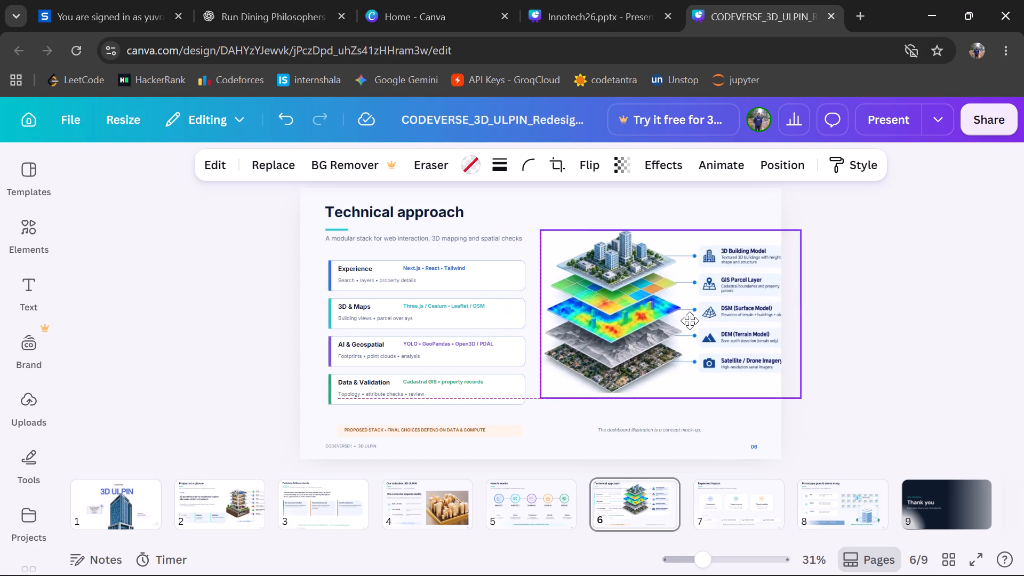
{"action": "left_click_drag", "start_coordinate": [690, 321], "coordinate": [681, 326]}
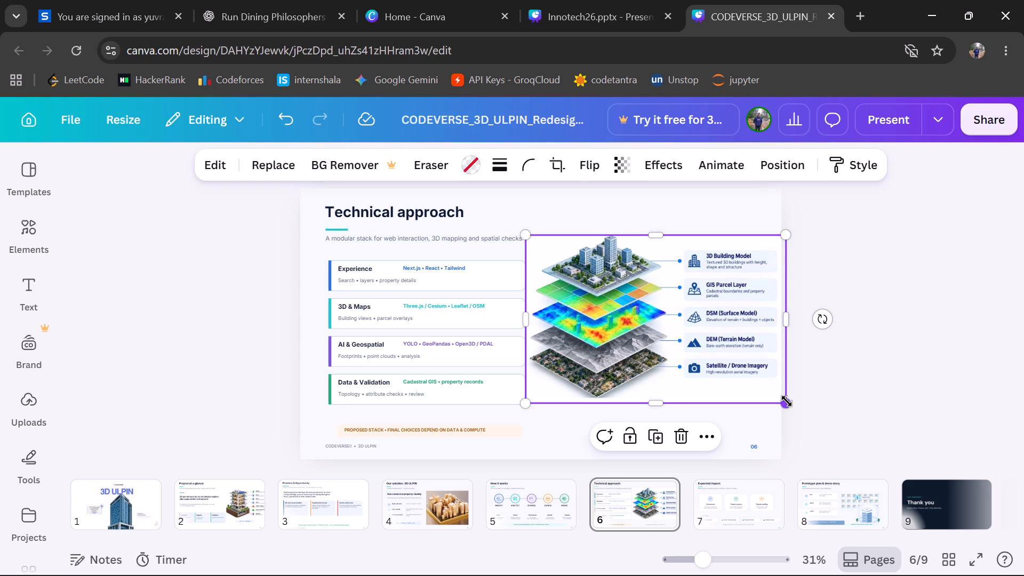
{"action": "left_click_drag", "start_coordinate": [787, 401], "coordinate": [777, 400]}
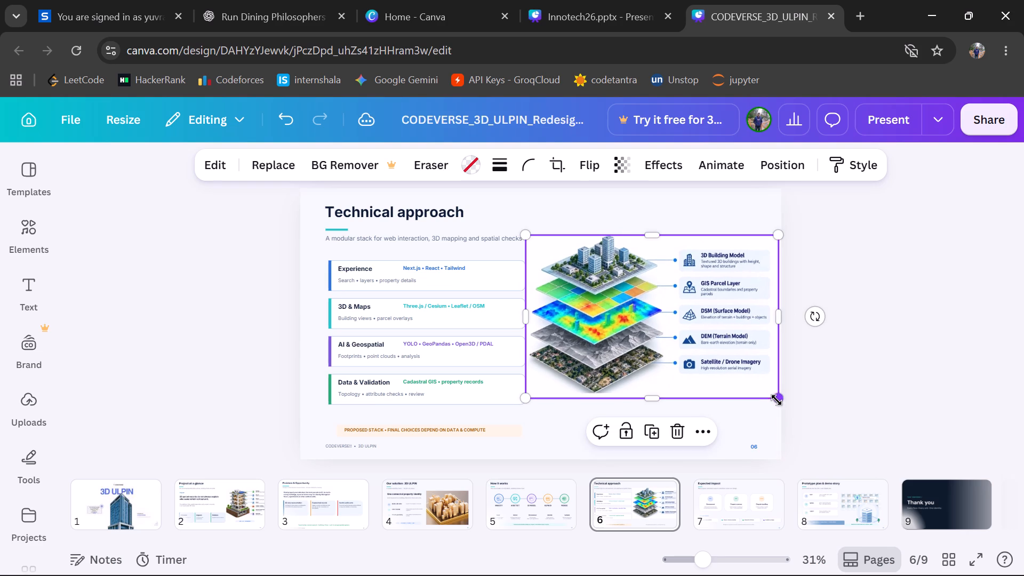
{"action": "left_click", "coordinate": [681, 323]}
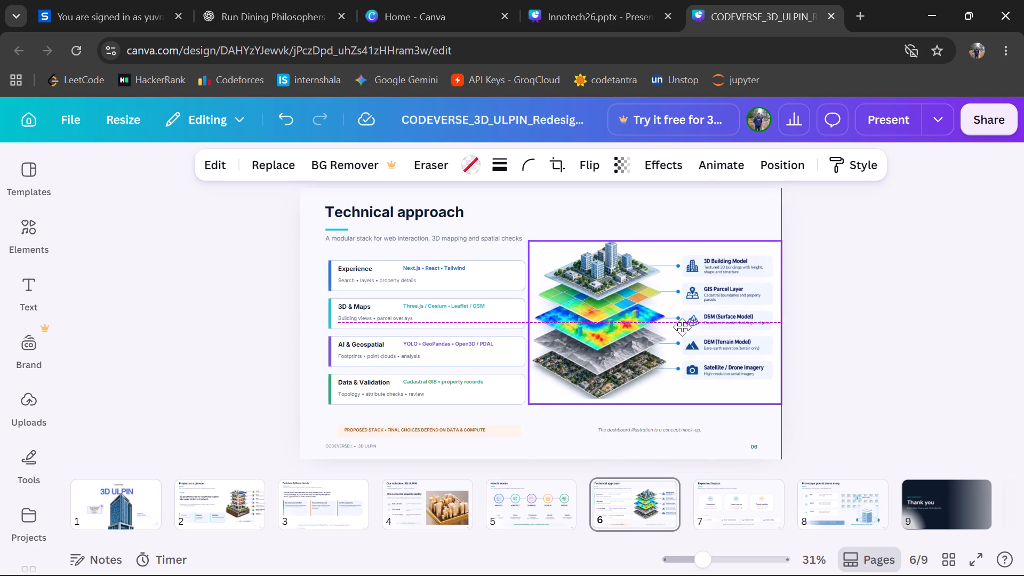
{"action": "left_click", "coordinate": [845, 348]}
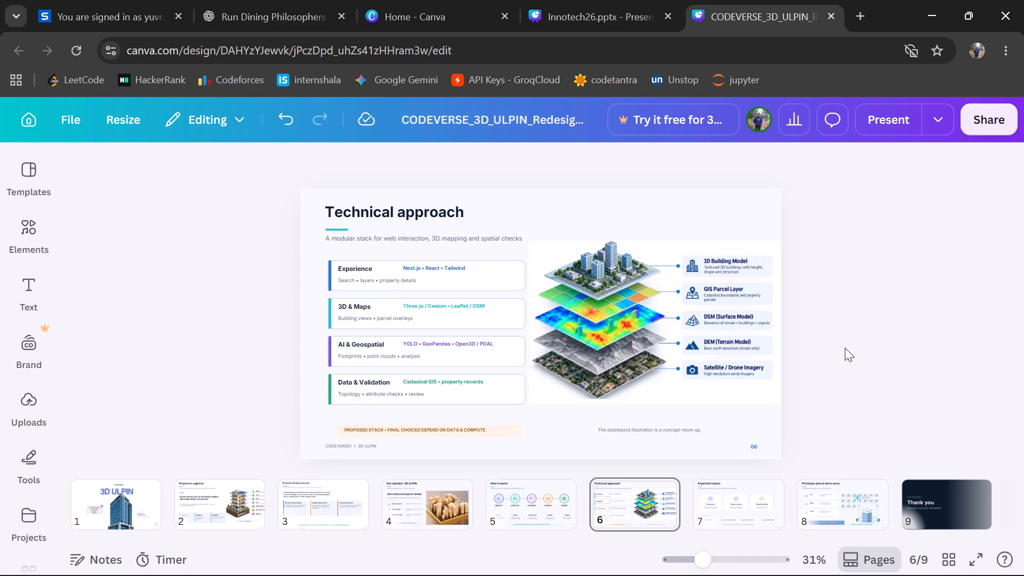
Compare the Our solution: 3D ULPIN and Technical approach slides, and review the Prototype plan & demo story slide's layout.
{"action": "left_click", "coordinate": [460, 507]}
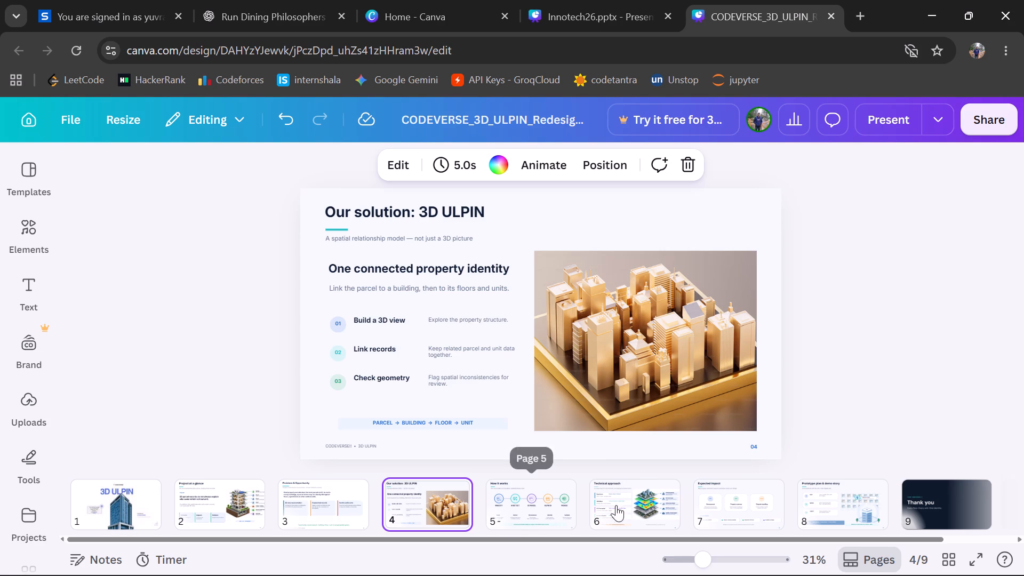
{"action": "left_click", "coordinate": [645, 508]}
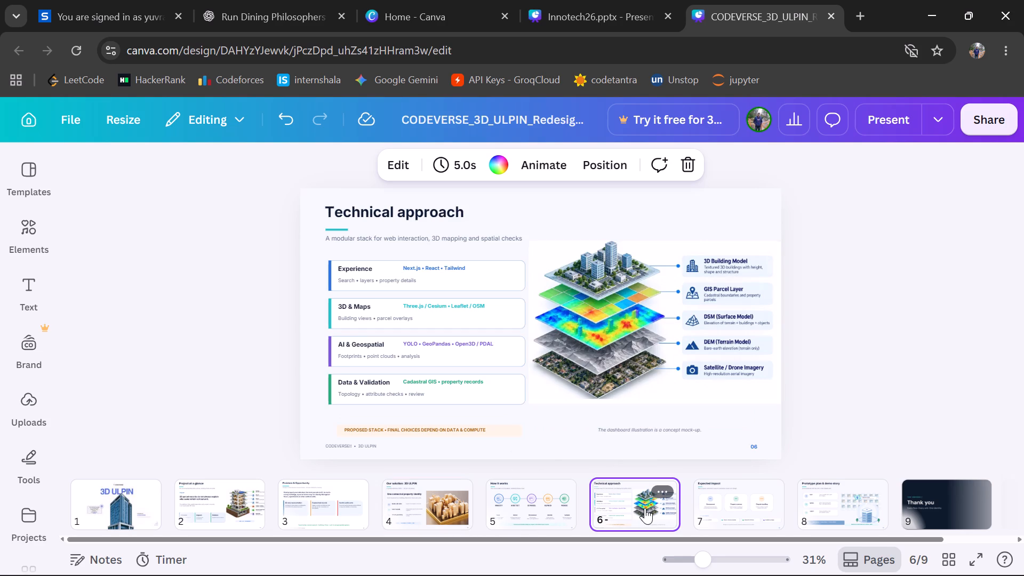
{"action": "left_click", "coordinate": [451, 511]}
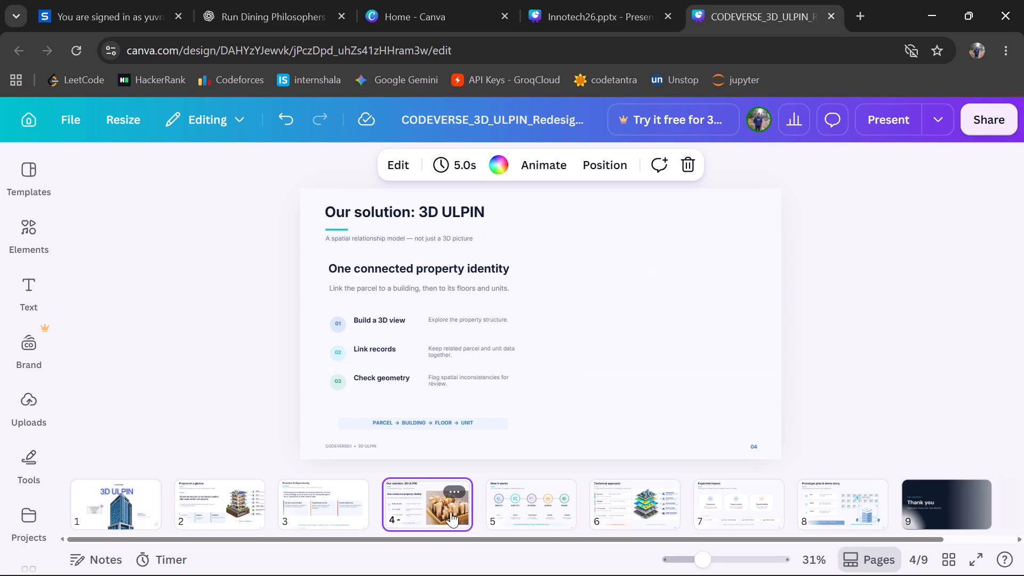
{"action": "left_click", "coordinate": [641, 508]}
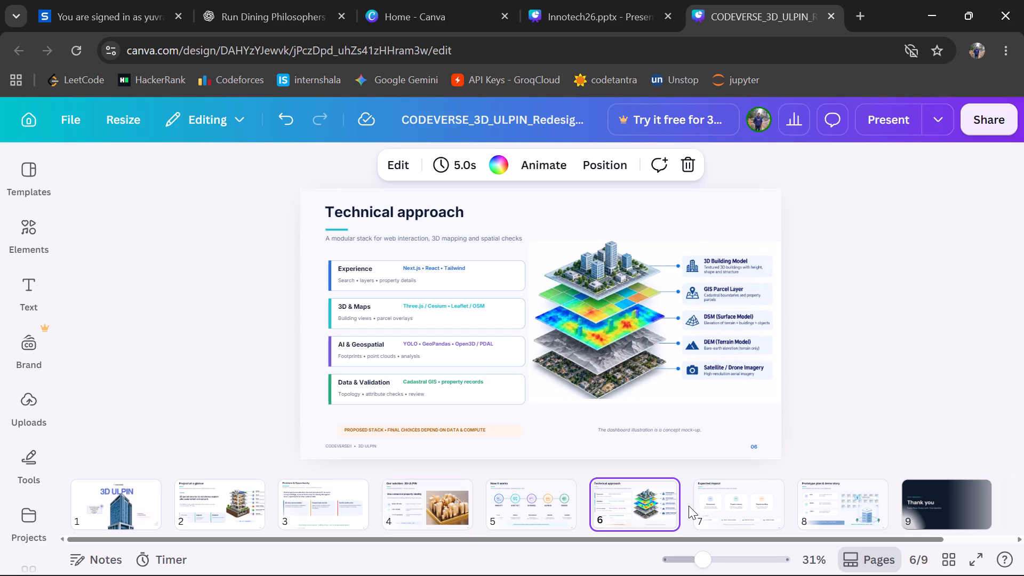
{"action": "left_click", "coordinate": [712, 504]}
{"action": "left_click", "coordinate": [712, 504]}
{"action": "left_click", "coordinate": [817, 499]}
{"action": "scroll", "coordinate": [817, 499], "scroll_direction": "left", "scroll_amount": 2}
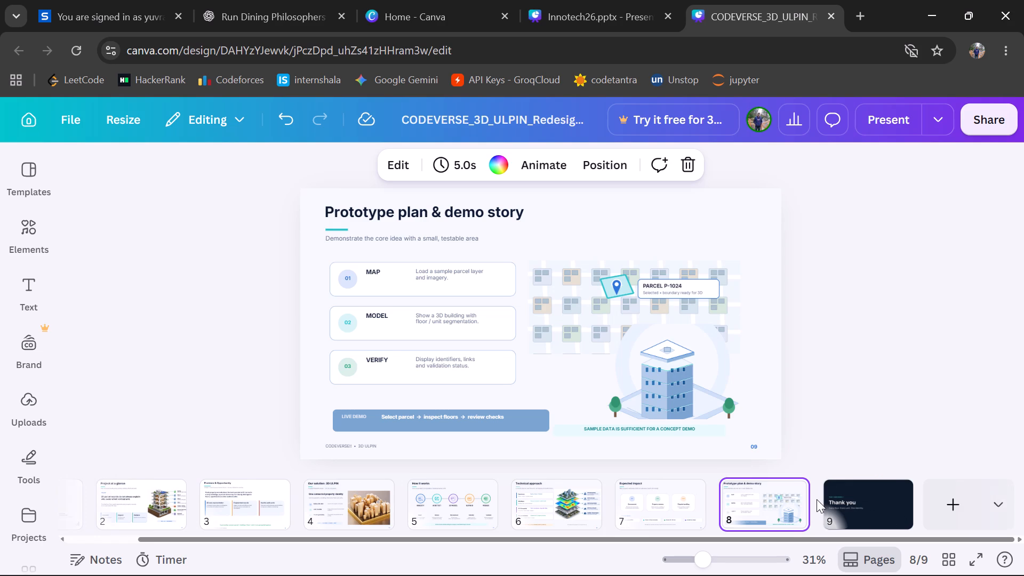
{"action": "scroll", "coordinate": [817, 499], "scroll_direction": "left", "scroll_amount": 2}
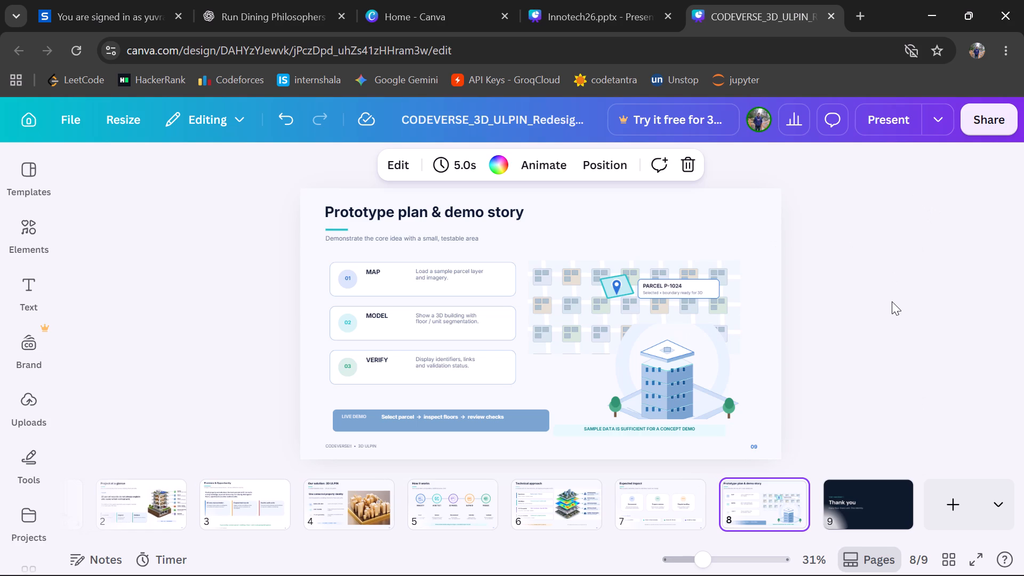
{"action": "left_click", "coordinate": [366, 510]}
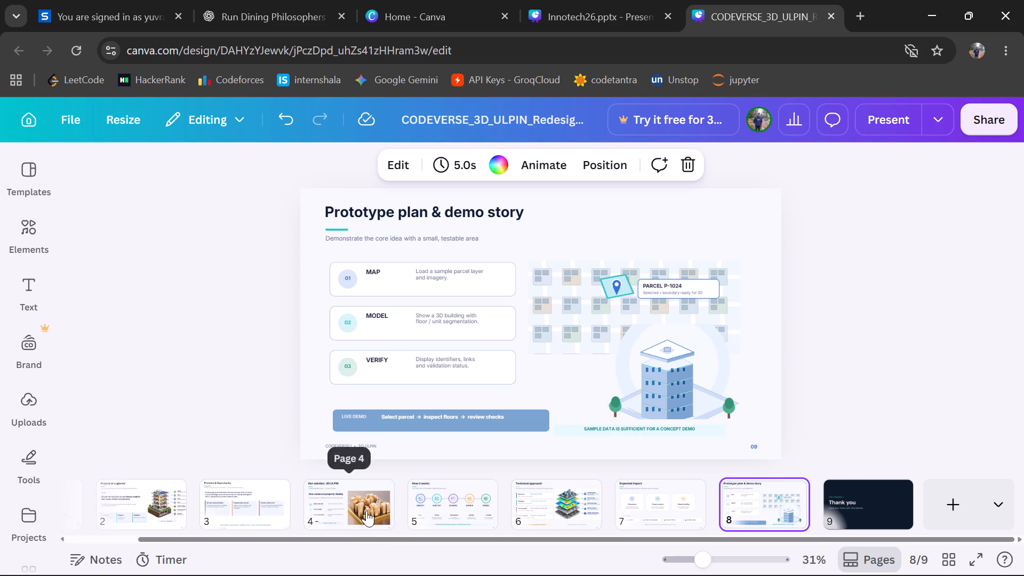
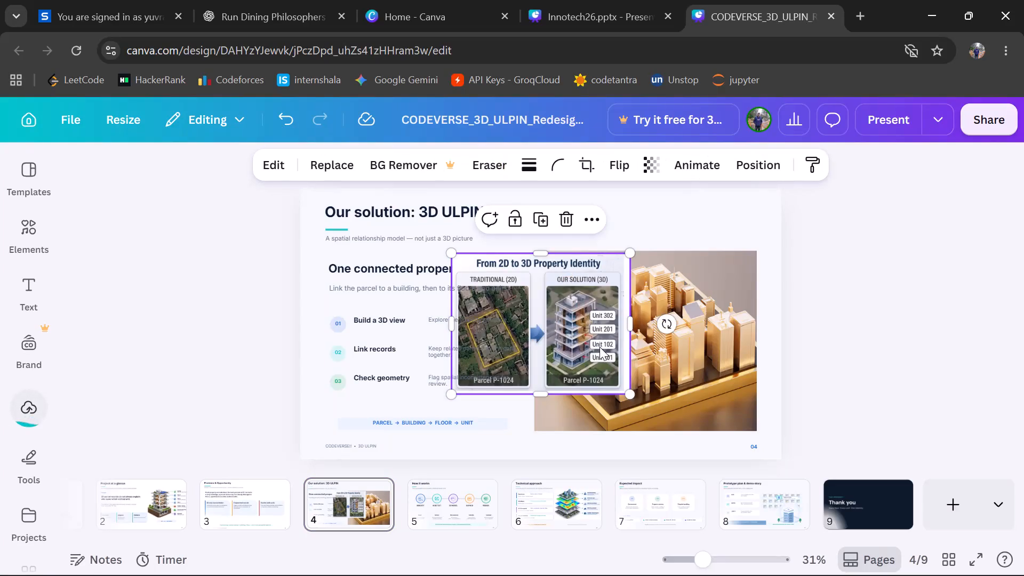
Replace the golden city illustration on the Our solution: 3D ULPIN slide with the From 2D to 3D Property Identity image.
{"action": "left_click_drag", "start_coordinate": [579, 339], "coordinate": [654, 356]}
Raise the From 2D to 3D Property Identity image slightly above the PARCEL → BUILDING → FLOOR → UNIT strip and lower its top edge a little.
{"action": "left_click_drag", "start_coordinate": [622, 313], "coordinate": [623, 301]}
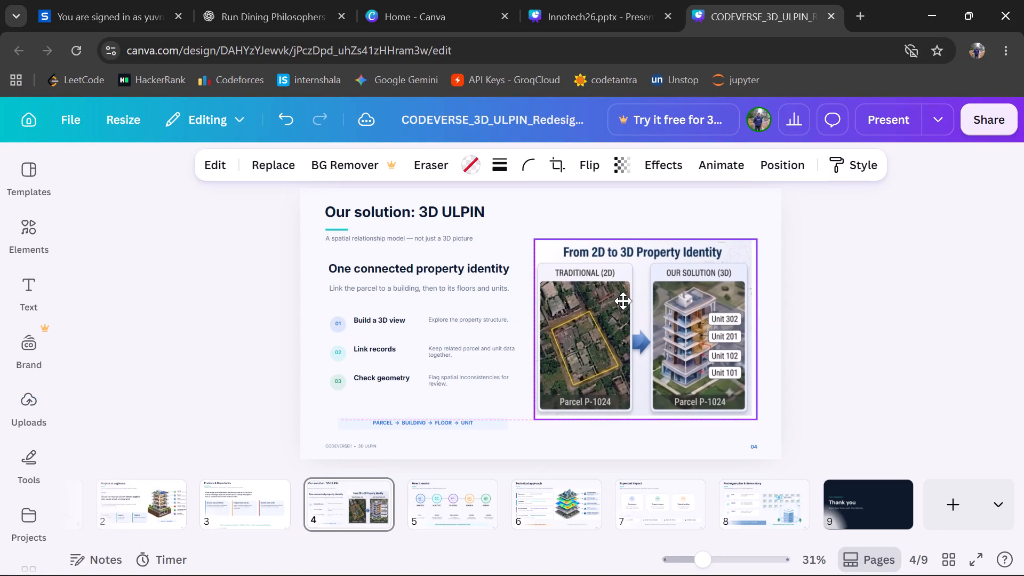
{"action": "left_click_drag", "start_coordinate": [623, 301], "coordinate": [625, 299]}
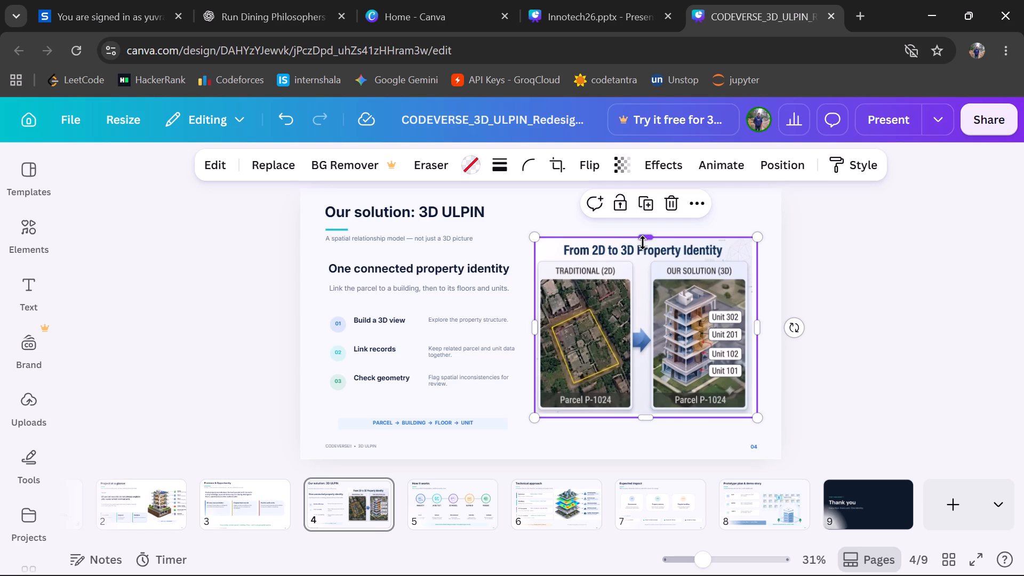
{"action": "left_click", "coordinate": [643, 243]}
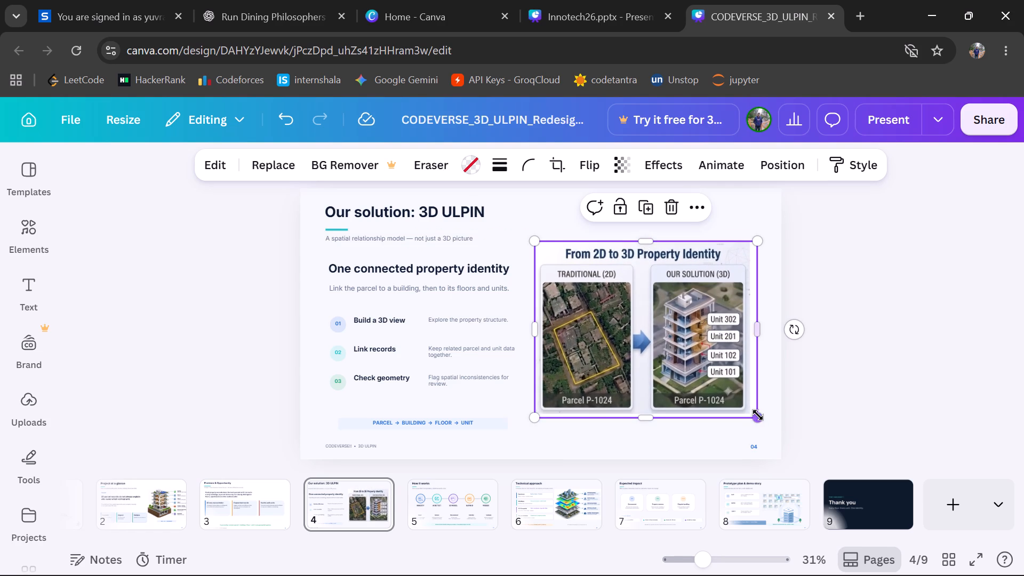
Enlarge the From 2D to 3D Property Identity image slightly and shift it a little upward on the Our solution slide.
{"action": "left_click_drag", "start_coordinate": [758, 415], "coordinate": [767, 420]}
{"action": "left_click_drag", "start_coordinate": [667, 335], "coordinate": [666, 333]}
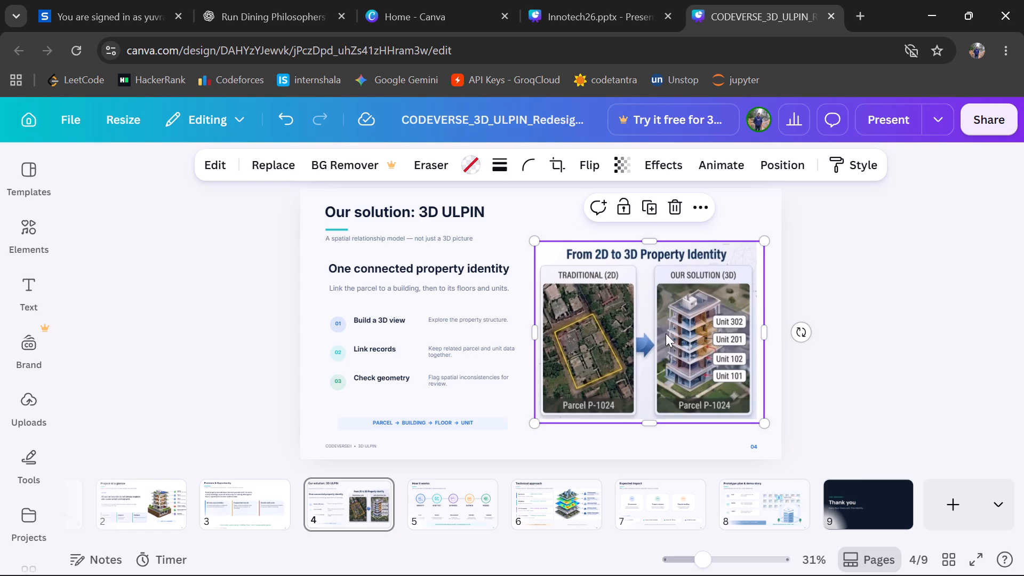
{"action": "left_click_drag", "start_coordinate": [666, 333], "coordinate": [667, 324]}
{"action": "left_click", "coordinate": [823, 335]}
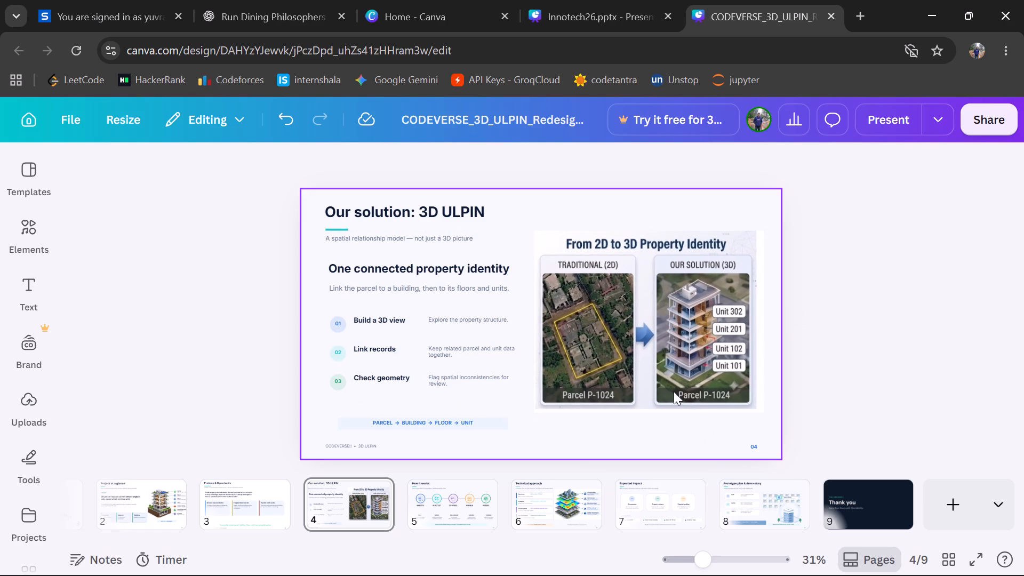
Review the layouts and backgrounds of the slides from the 3D ULPIN cover through Technical approach.
{"action": "left_click", "coordinate": [161, 494]}
{"action": "scroll", "coordinate": [161, 494], "scroll_direction": "right", "scroll_amount": 2}
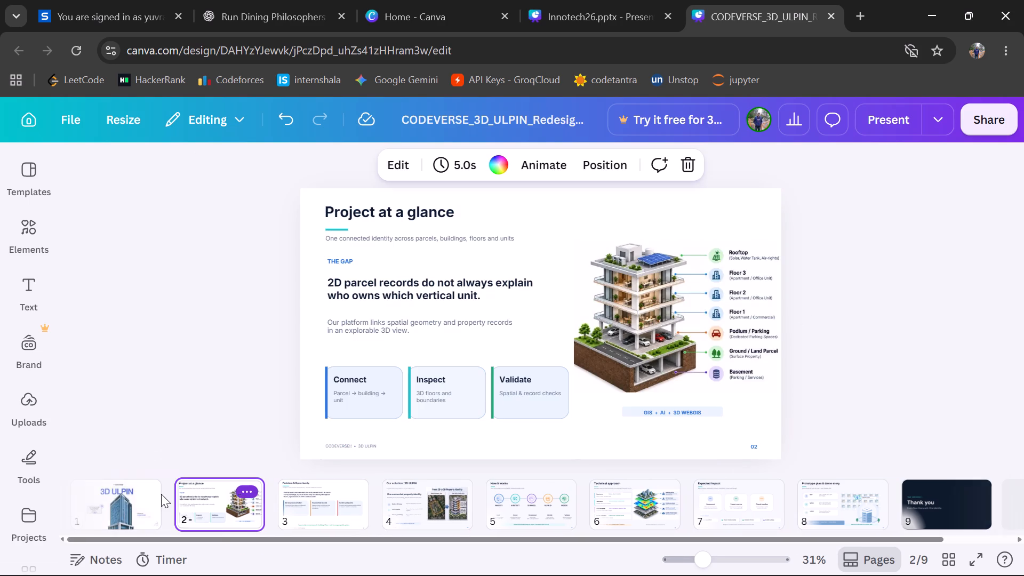
{"action": "scroll", "coordinate": [161, 494], "scroll_direction": "right", "scroll_amount": 2}
{"action": "left_click", "coordinate": [117, 495]}
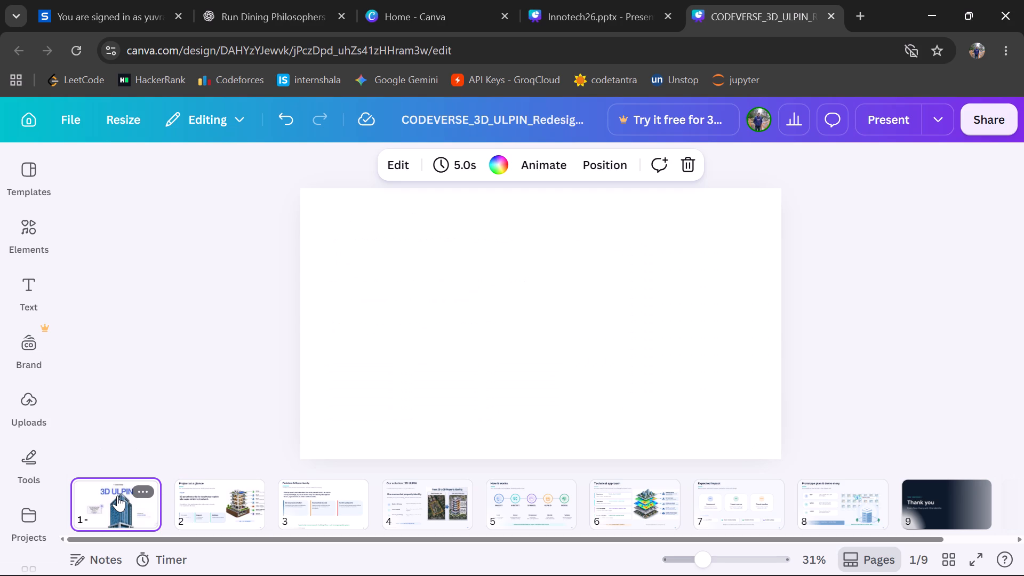
{"action": "key", "text": "Right"}
{"action": "key", "text": "Right"}
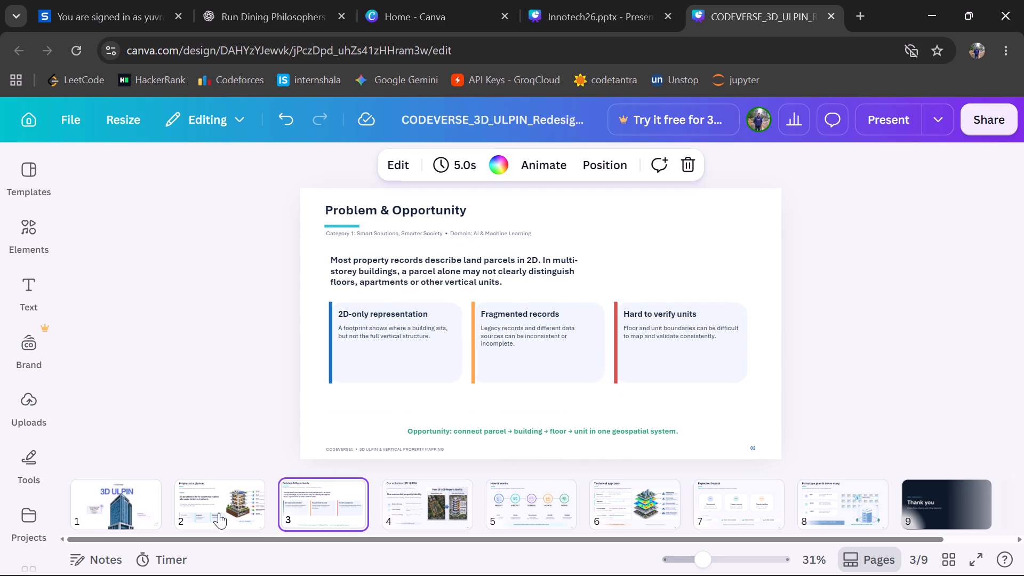
{"action": "key", "text": "Right"}
{"action": "key", "text": "Right"}
{"action": "left_click", "coordinate": [567, 443]}
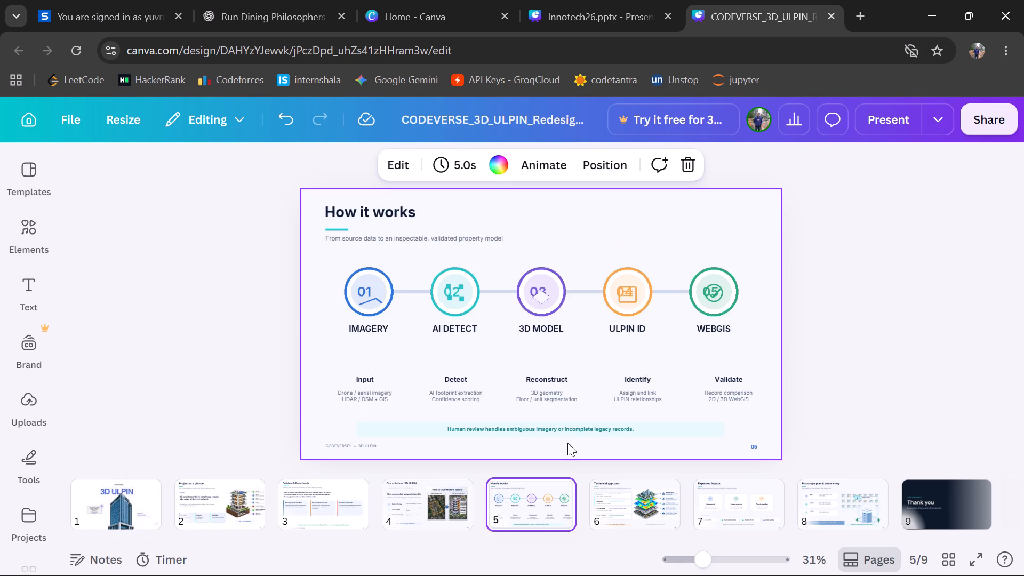
{"action": "key", "text": "Right"}
Delete the pale full-slide background rectangle from the Our solution: 3D ULPIN slide.
{"action": "left_click", "coordinate": [451, 492]}
{"action": "left_click", "coordinate": [578, 434]}
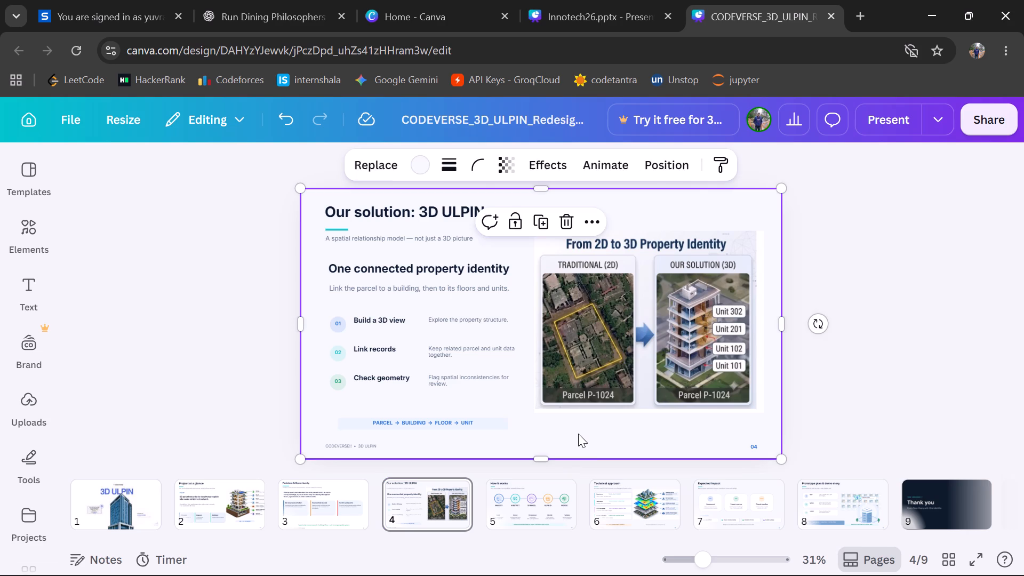
{"action": "left_click_drag", "start_coordinate": [567, 439], "coordinate": [555, 439]}
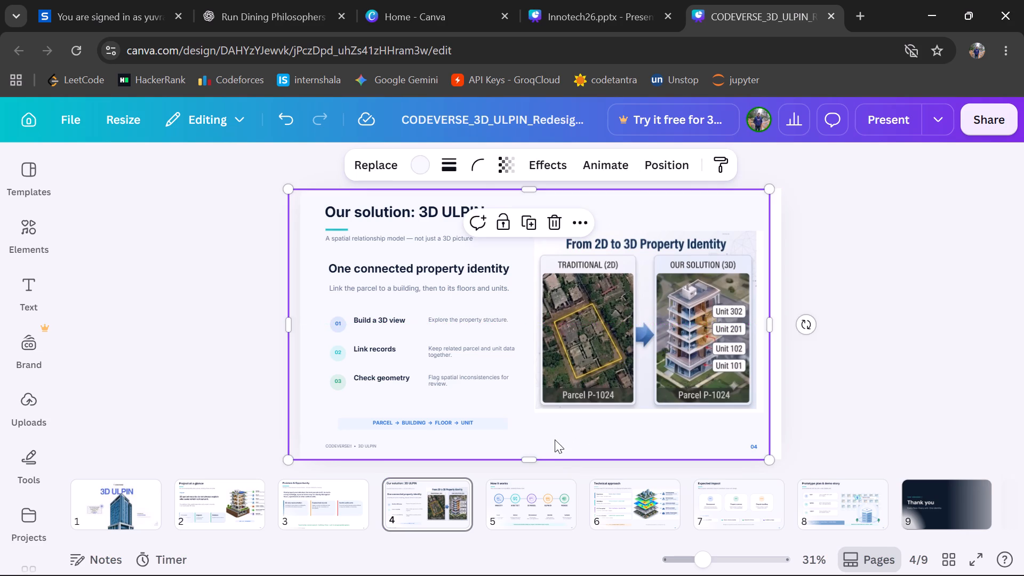
{"action": "key", "text": "Delete"}
Delete the pale full-slide background rectangle from the How it works slide.
{"action": "left_click", "coordinate": [556, 516]}
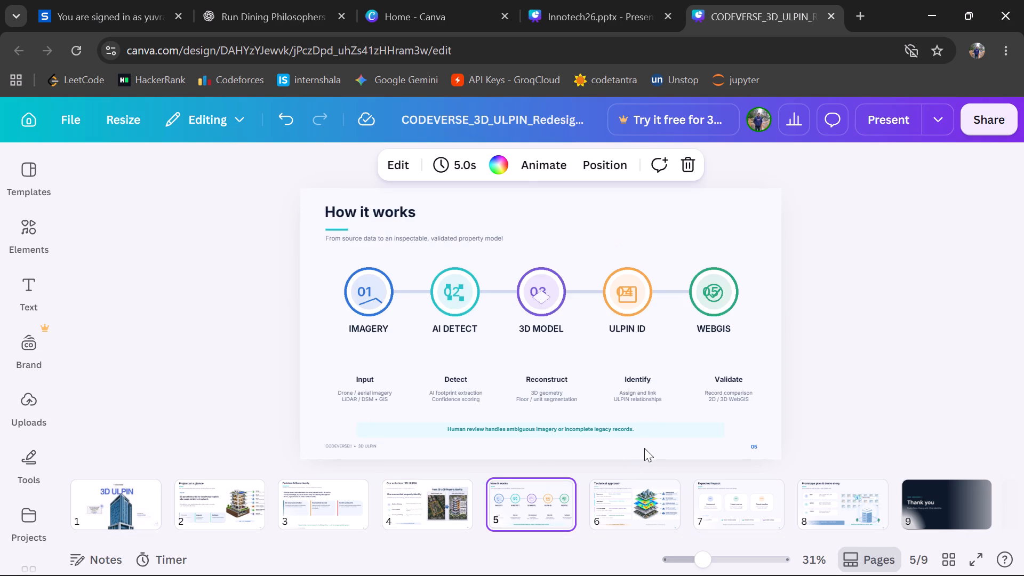
{"action": "left_click", "coordinate": [638, 455]}
{"action": "left_click", "coordinate": [707, 234]}
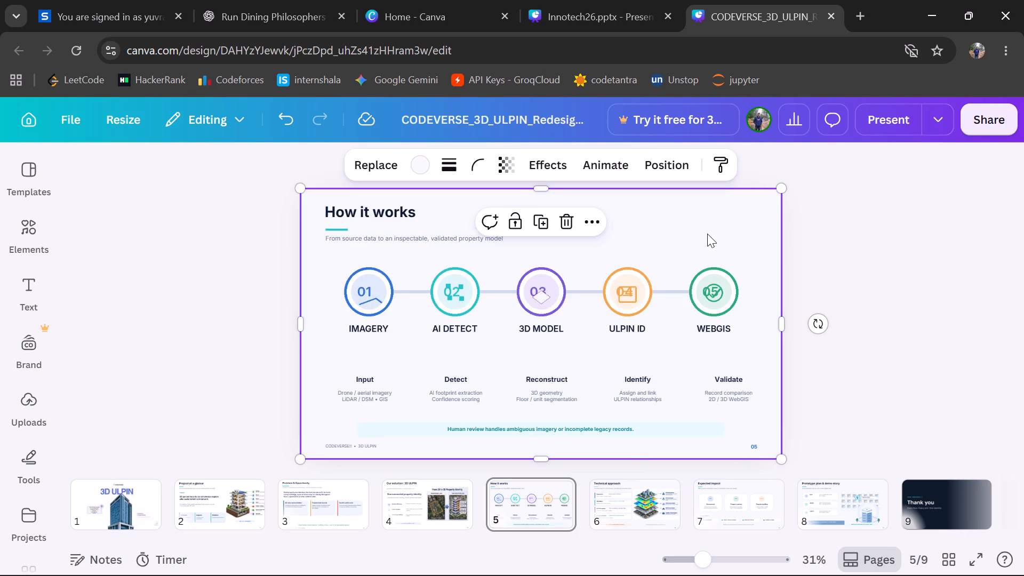
{"action": "key", "text": "Delete"}
{"action": "left_click_drag", "start_coordinate": [708, 230], "coordinate": [692, 230]}
{"action": "key", "text": "Delete"}
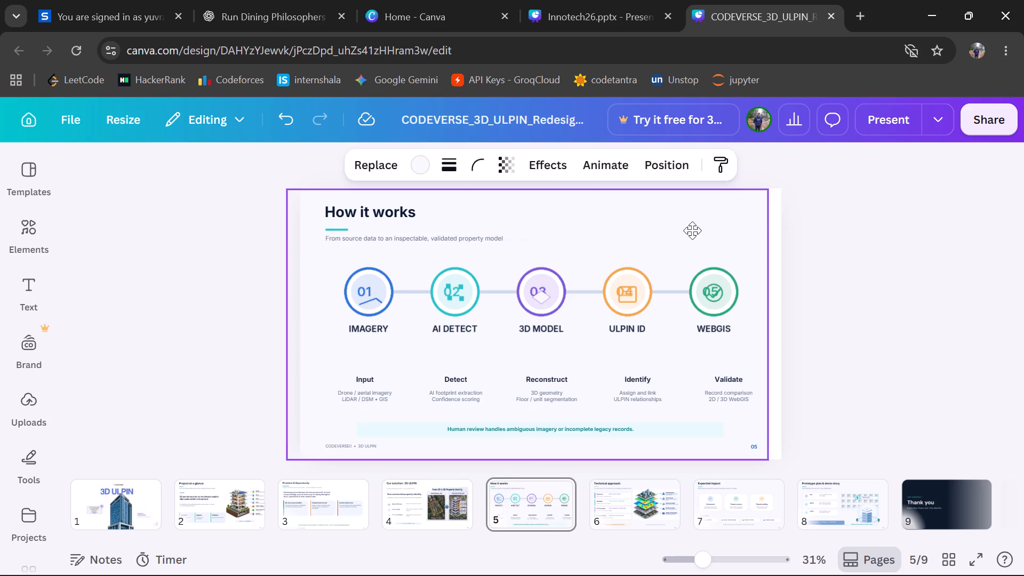
Delete the pale full-slide background rectangle behind the content of the Technical approach slide.
{"action": "left_click", "coordinate": [653, 516]}
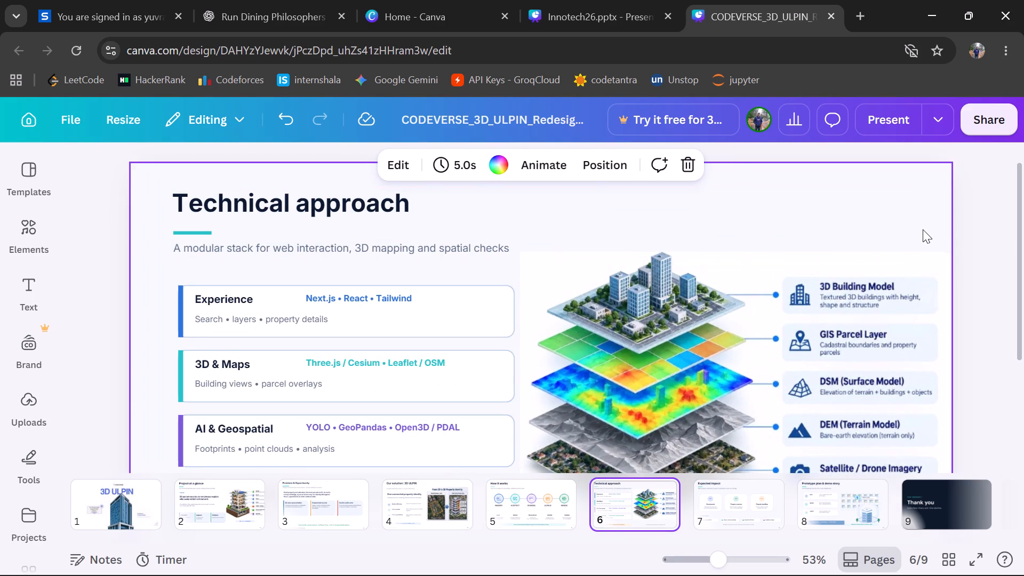
{"action": "left_click", "coordinate": [923, 229]}
{"action": "left_click_drag", "start_coordinate": [923, 229], "coordinate": [888, 224]}
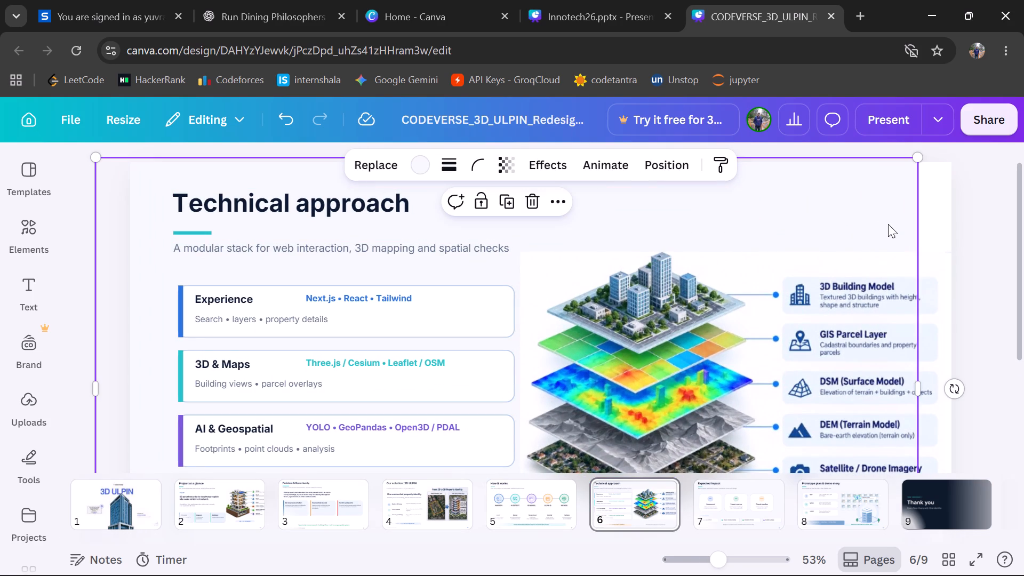
{"action": "key", "text": "Delete"}
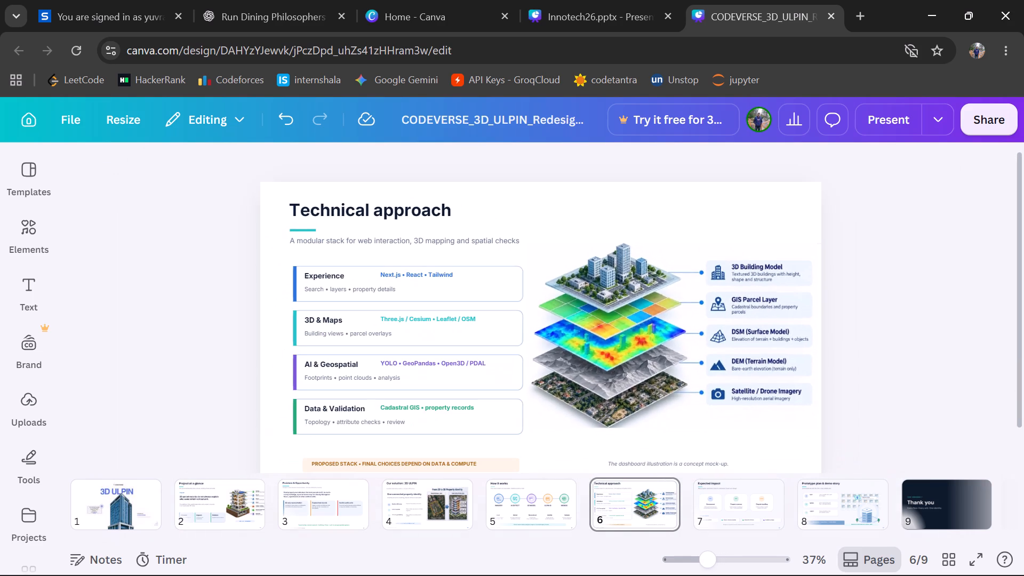
Delete the pale full-slide background rectangle from the Expected impact slide, keeping its title and text.
{"action": "left_click", "coordinate": [728, 506]}
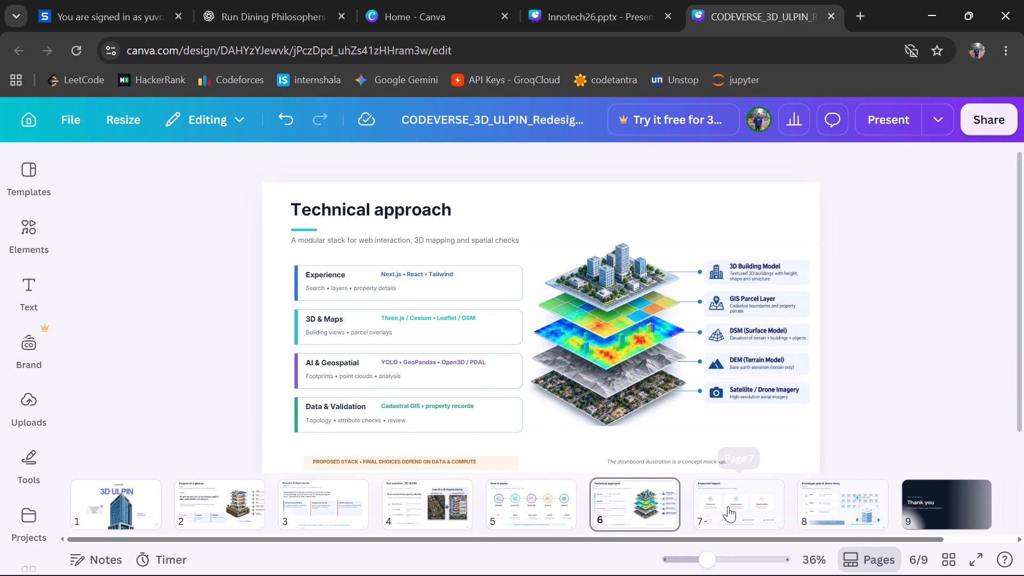
{"action": "left_click", "coordinate": [730, 243]}
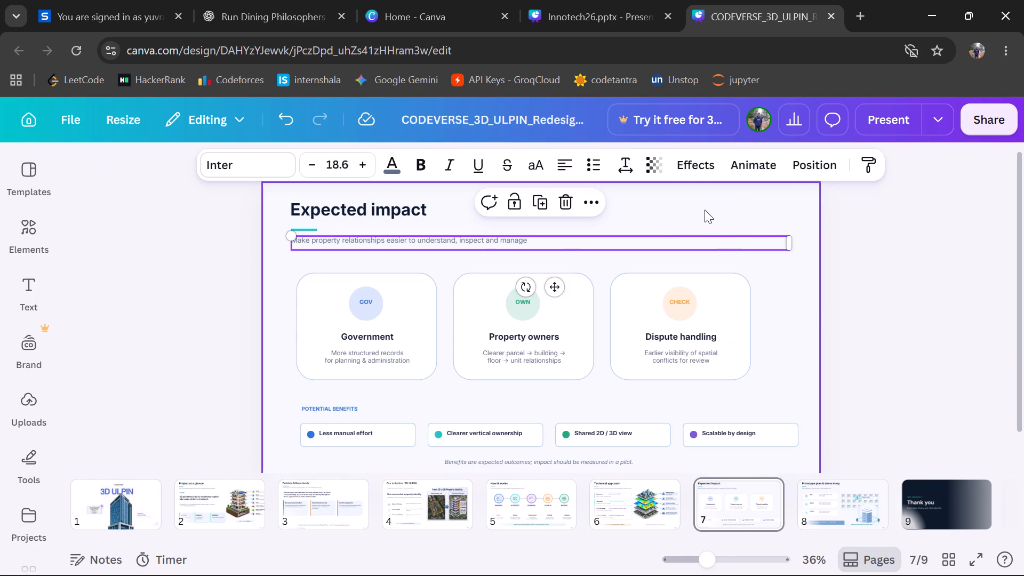
{"action": "left_click", "coordinate": [705, 211]}
{"action": "left_click", "coordinate": [705, 211]}
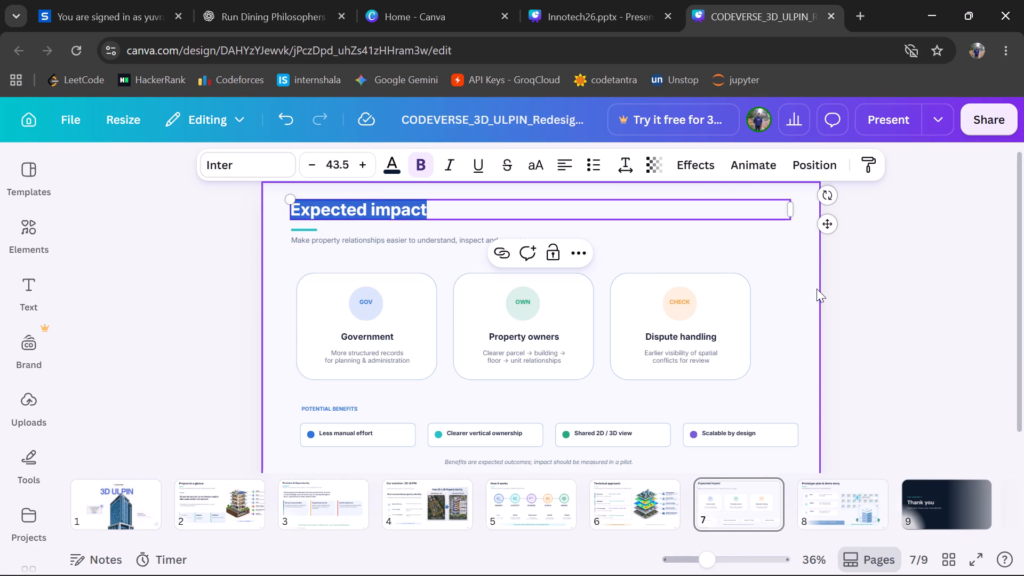
{"action": "left_click_drag", "start_coordinate": [793, 278], "coordinate": [767, 269]}
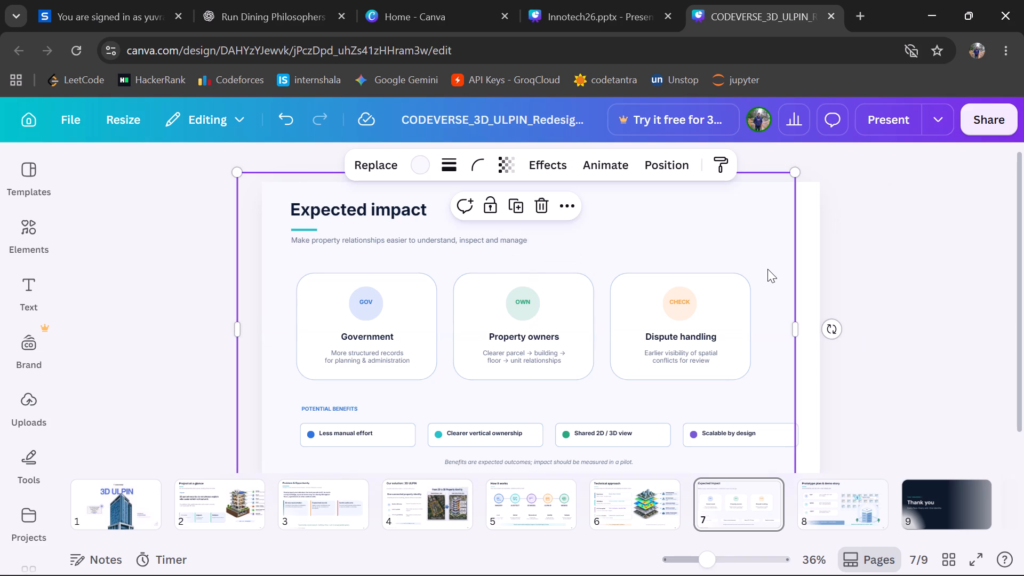
{"action": "key", "text": "Delete"}
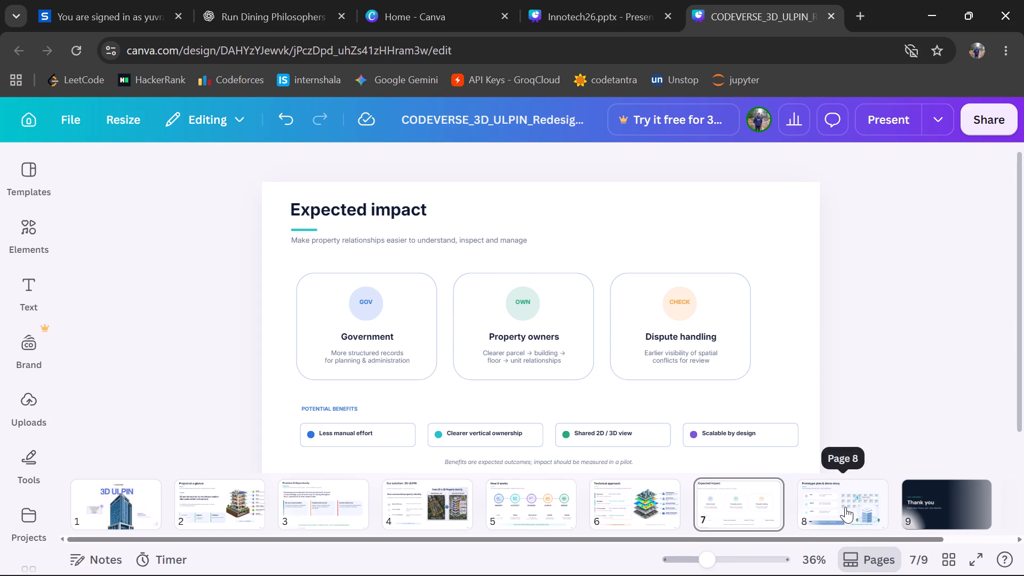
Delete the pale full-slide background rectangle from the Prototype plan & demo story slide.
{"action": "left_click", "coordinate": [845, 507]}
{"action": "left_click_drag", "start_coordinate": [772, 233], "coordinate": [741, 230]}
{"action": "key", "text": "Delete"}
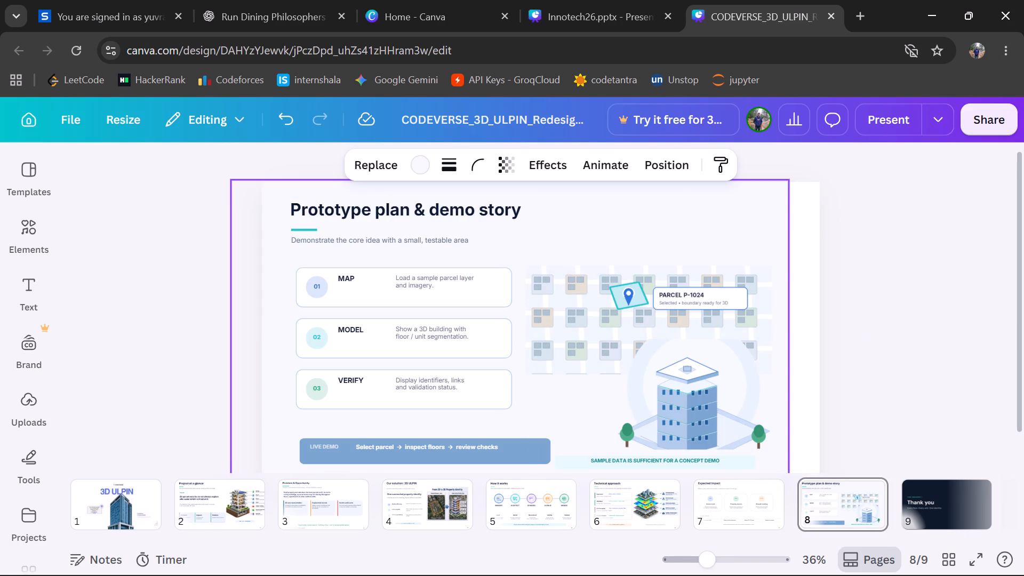
Delete the dark Thank you slide at the end of the presentation.
{"action": "left_click", "coordinate": [942, 512]}
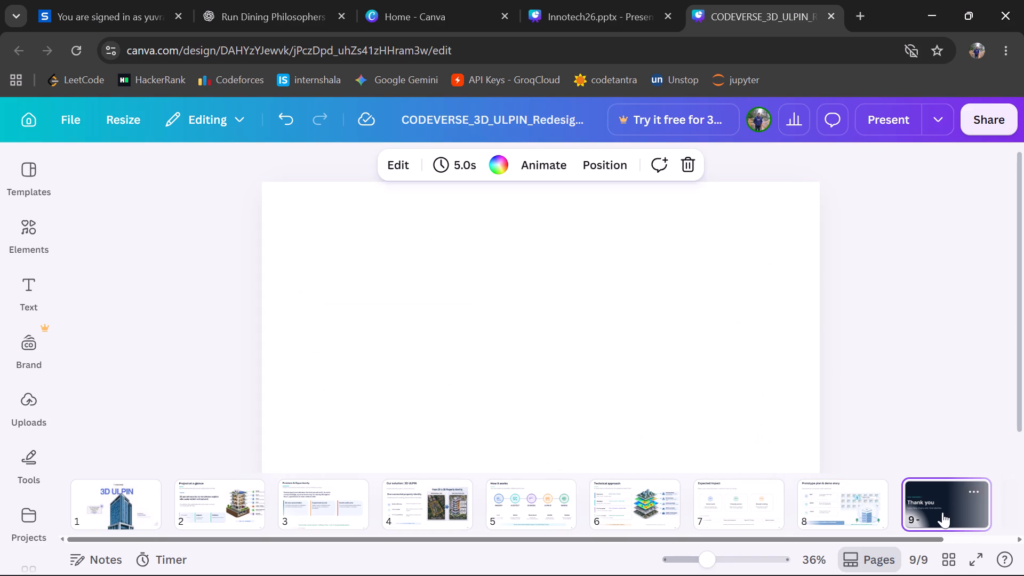
{"action": "key", "text": "Delete"}
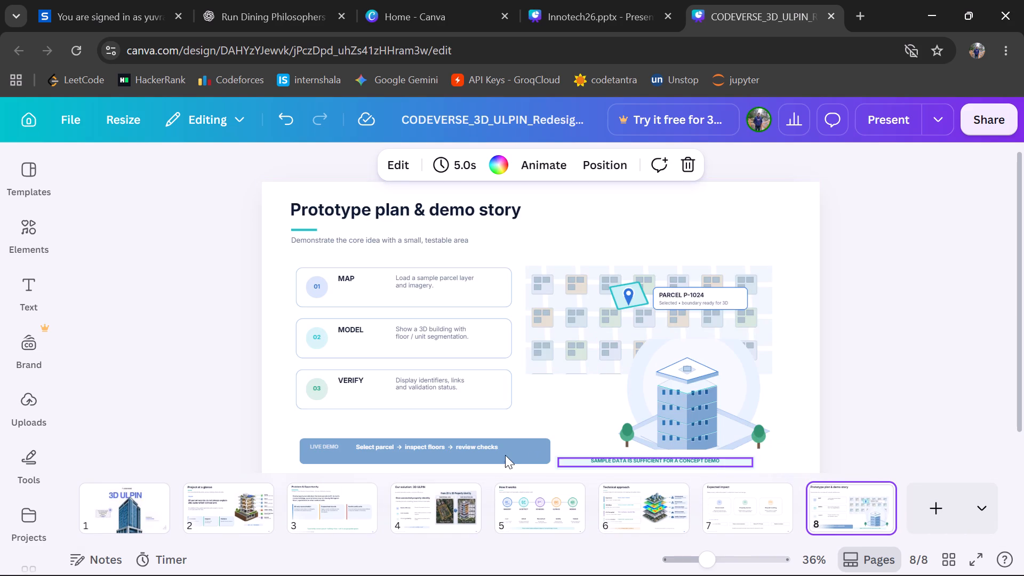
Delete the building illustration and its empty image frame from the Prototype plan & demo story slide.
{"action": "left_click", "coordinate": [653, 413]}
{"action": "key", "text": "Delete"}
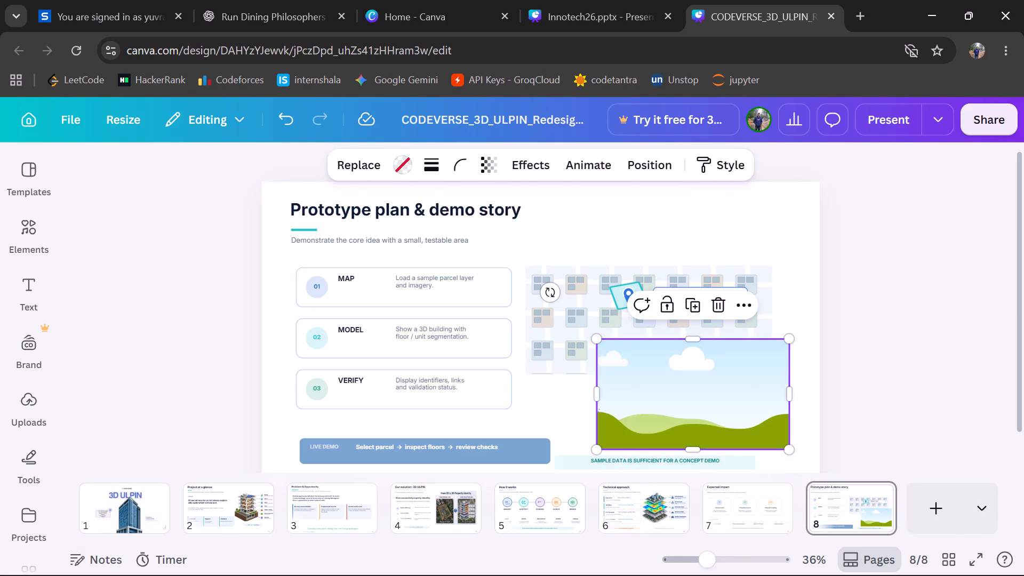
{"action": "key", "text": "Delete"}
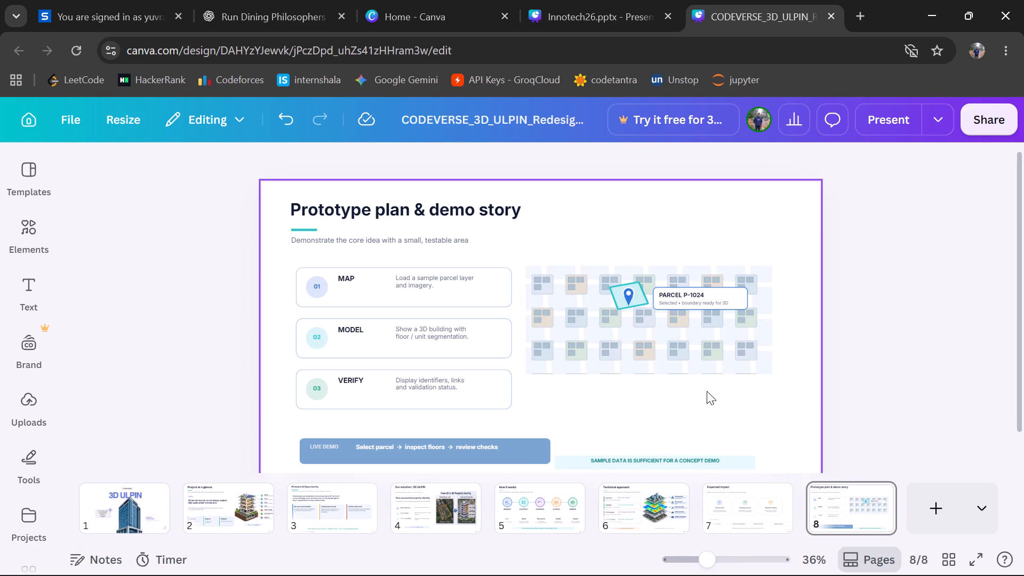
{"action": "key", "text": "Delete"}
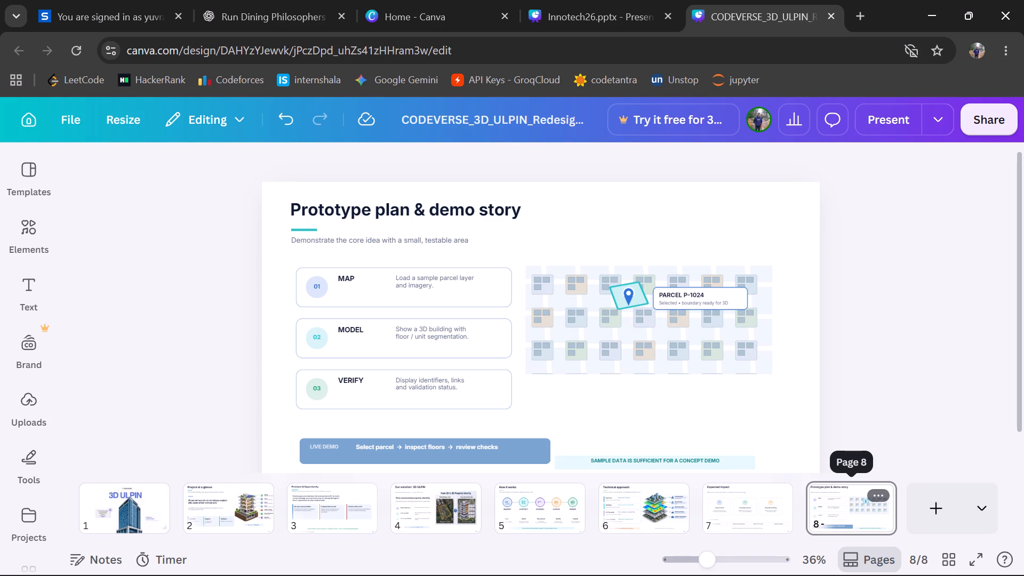
Delete the whole Prototype plan & demo story slide from the presentation.
{"action": "left_click", "coordinate": [828, 505]}
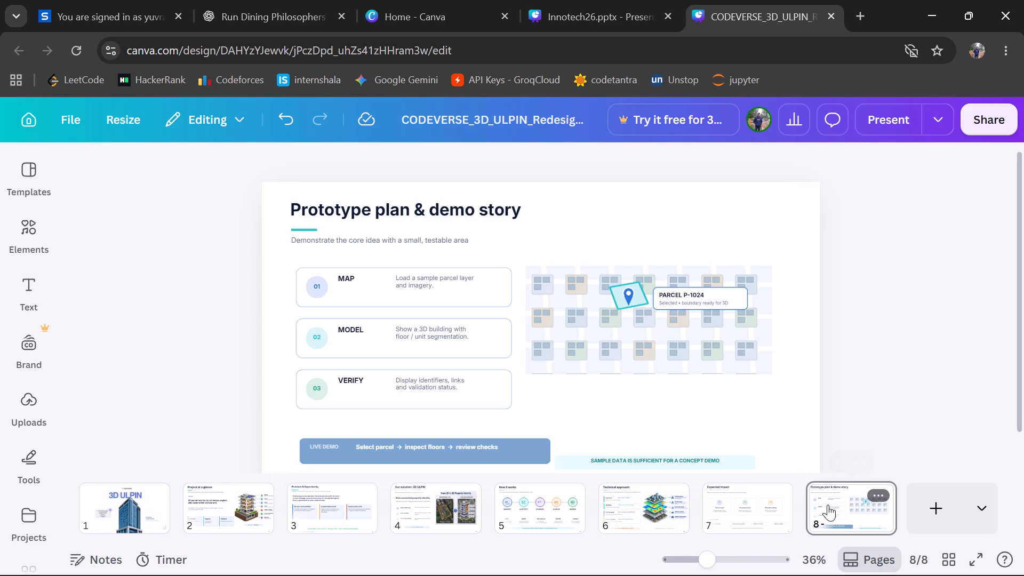
{"action": "key", "text": "Delete"}
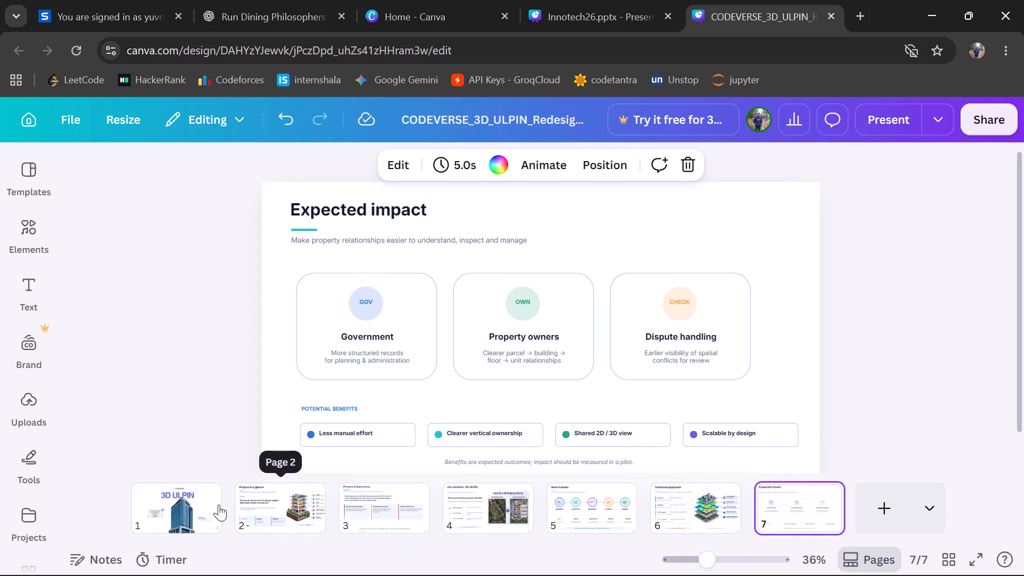
Present the deck full screen from the 3D ULPIN cover, check every slide through Expected impact, and return to the editor.
{"action": "left_click", "coordinate": [183, 516]}
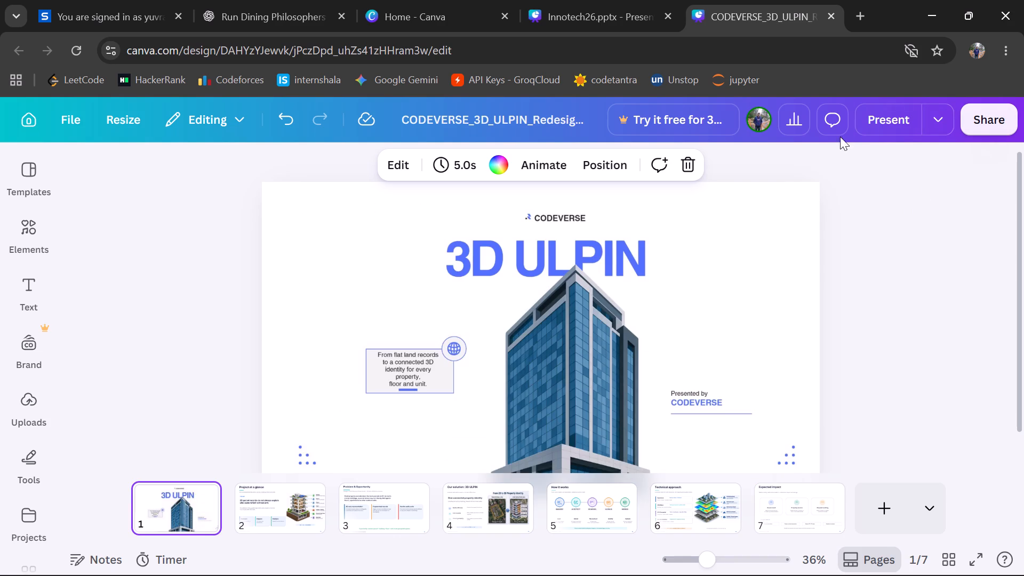
{"action": "left_click", "coordinate": [893, 124]}
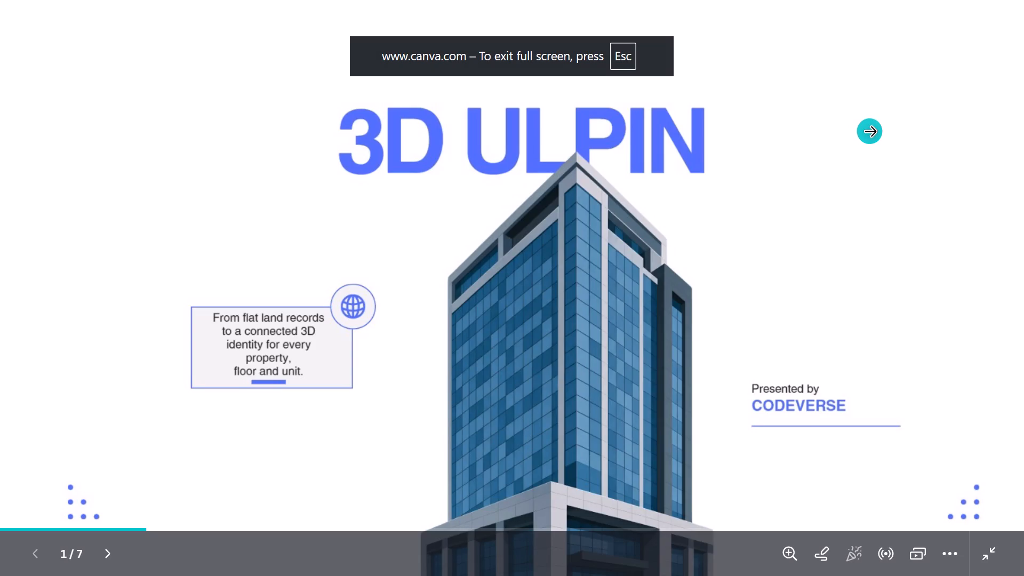
{"action": "key", "text": "Right"}
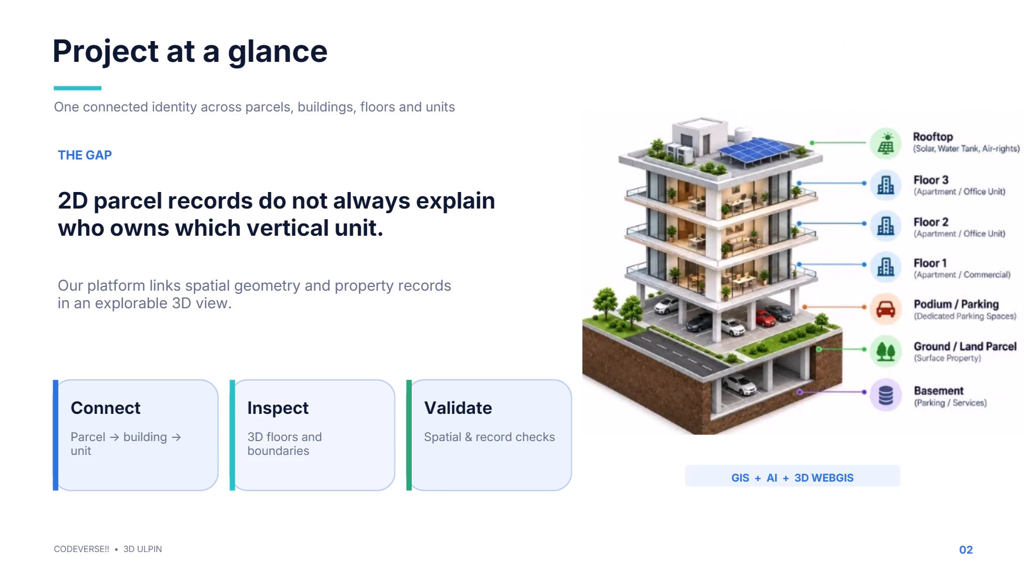
{"action": "key", "text": "Right"}
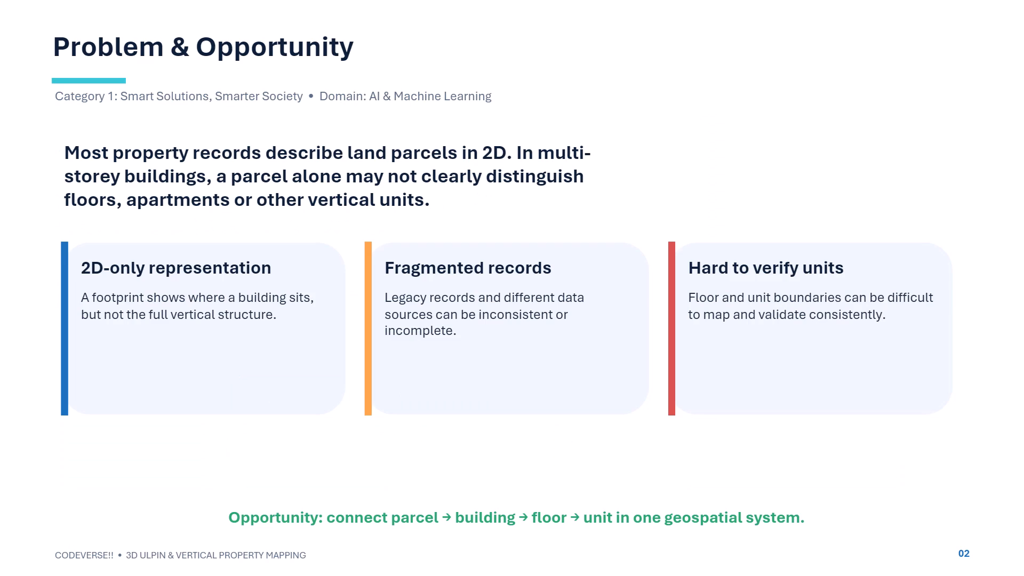
{"action": "key", "text": "Right"}
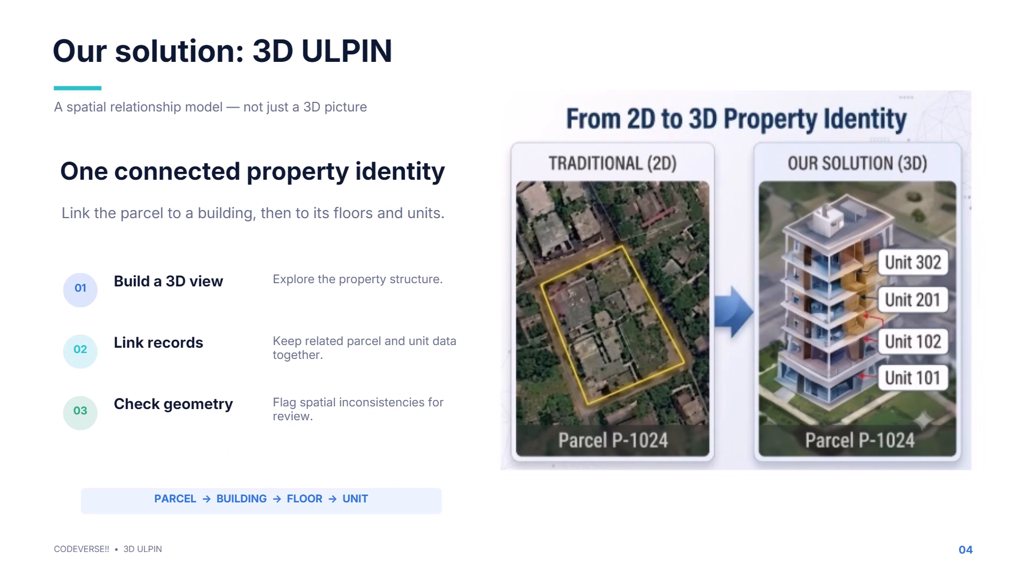
{"action": "key", "text": "Right"}
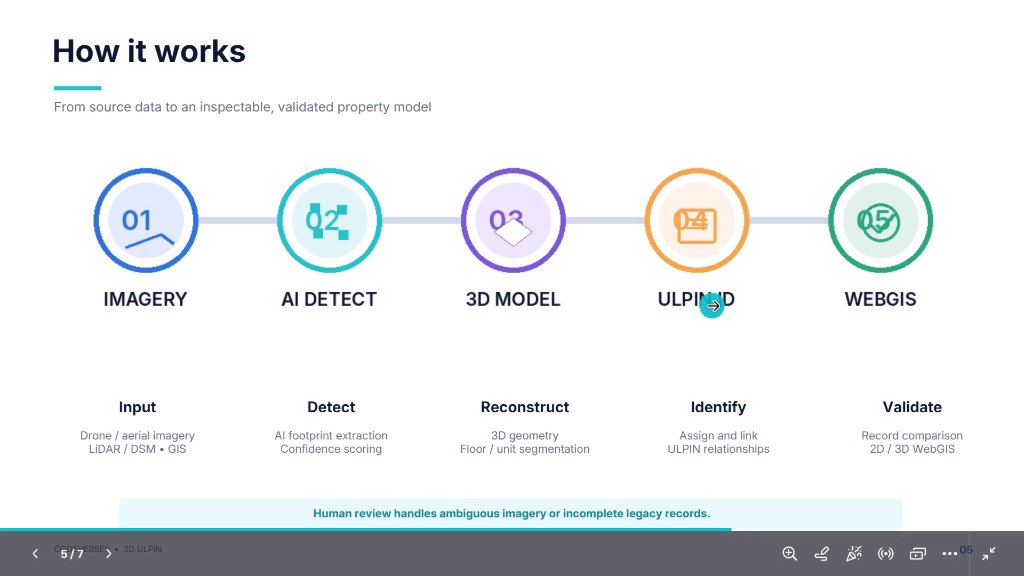
{"action": "key", "text": "Right"}
{"action": "key", "text": "Right"}
{"action": "key", "text": "Right"}
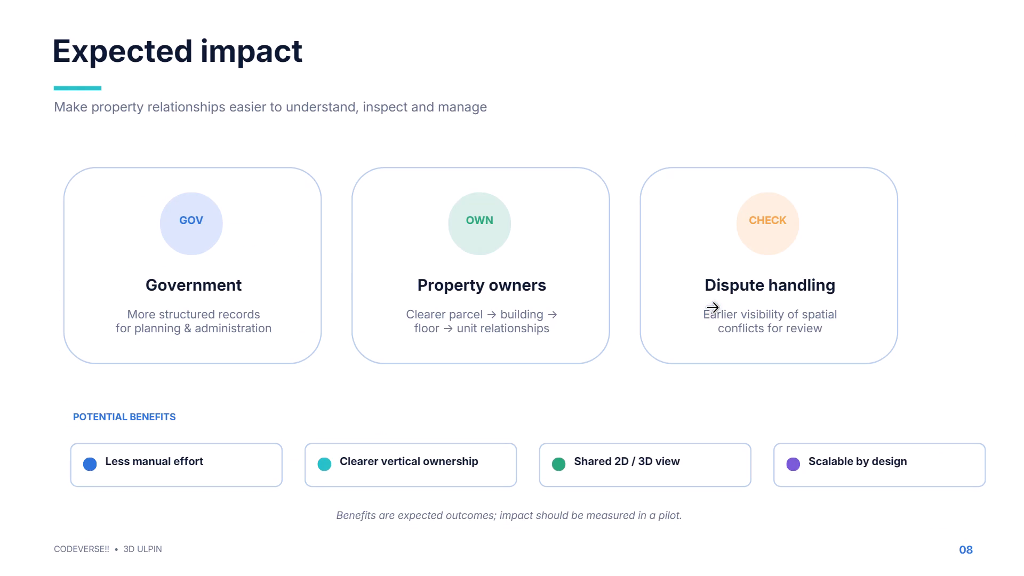
{"action": "key", "text": "Escape"}
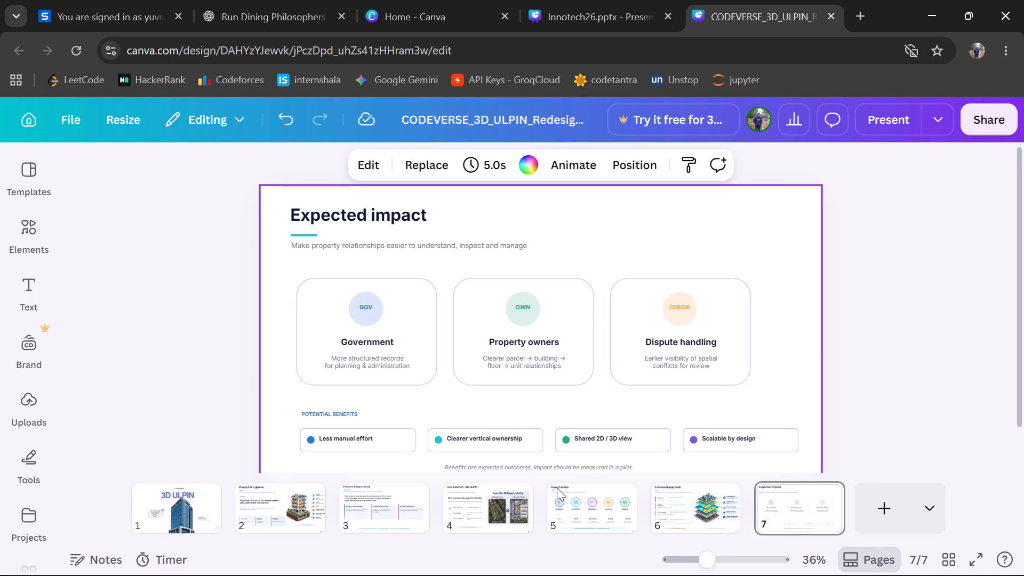
Review the How it works and Expected impact slides in the editor, checking their illustration, layout and the page overview.
{"action": "left_click", "coordinate": [486, 502]}
{"action": "left_click", "coordinate": [584, 497]}
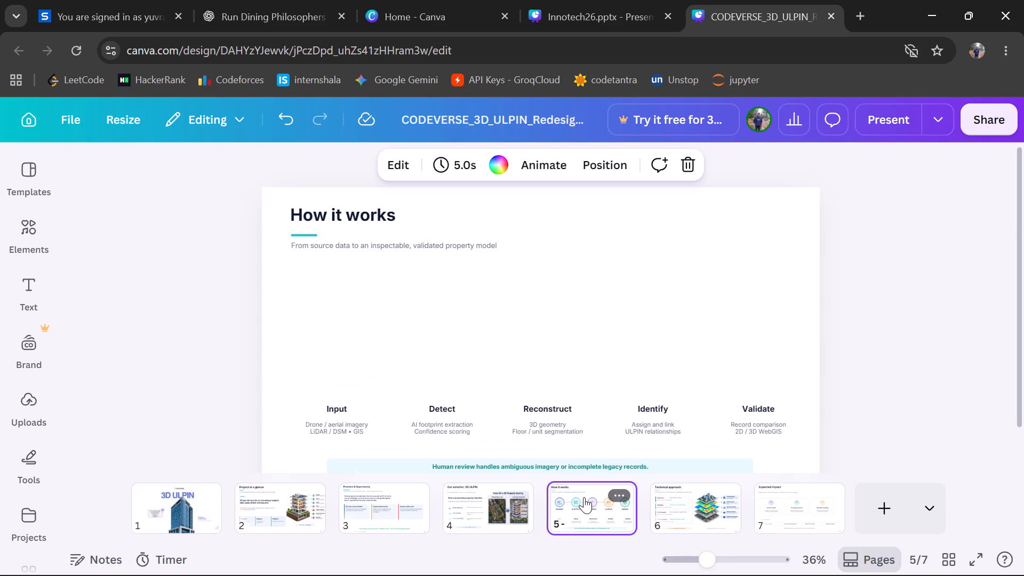
{"action": "left_click", "coordinate": [540, 315]}
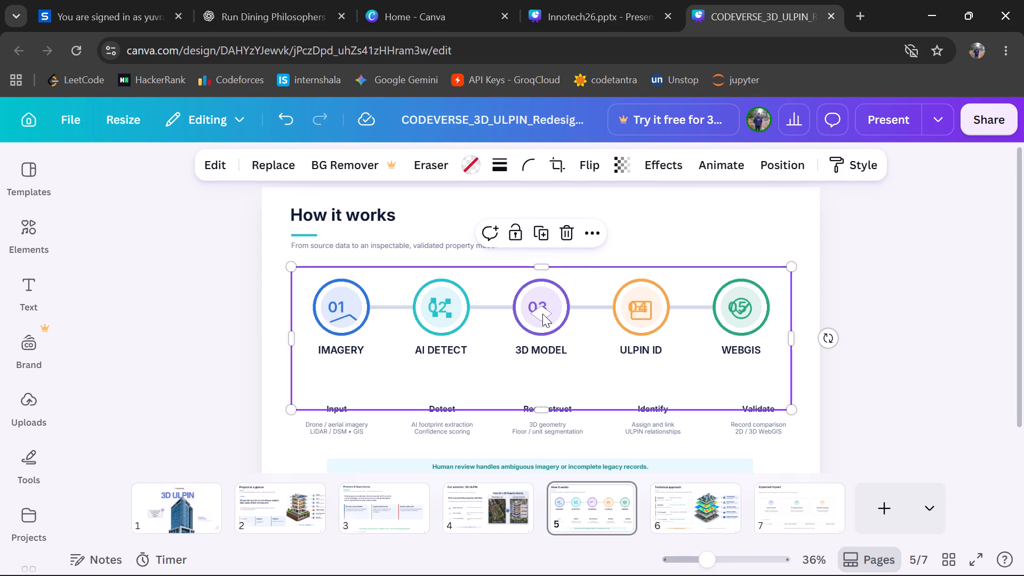
{"action": "left_click", "coordinate": [789, 501]}
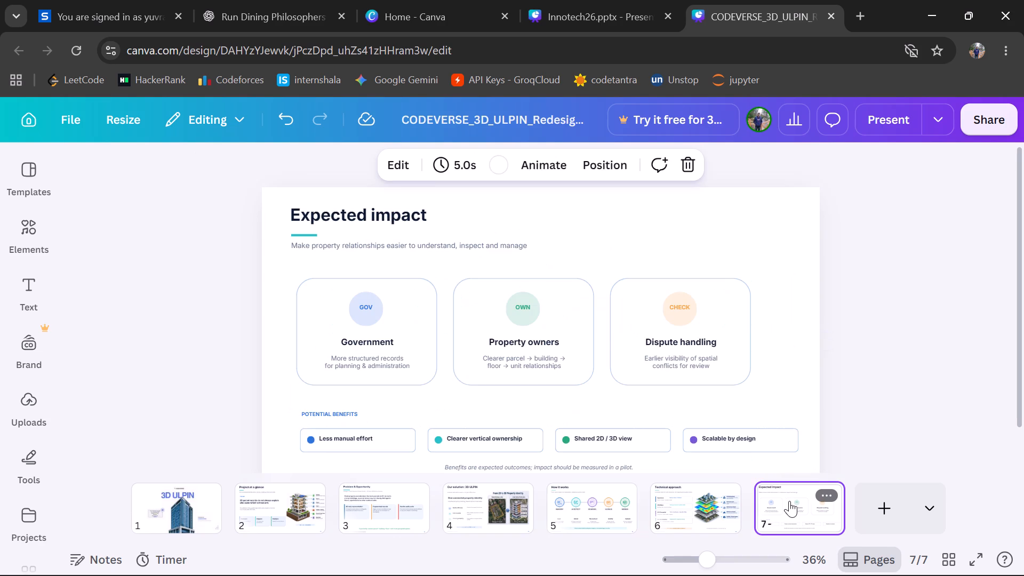
{"action": "scroll", "coordinate": [789, 501], "scroll_direction": "down", "scroll_amount": 1}
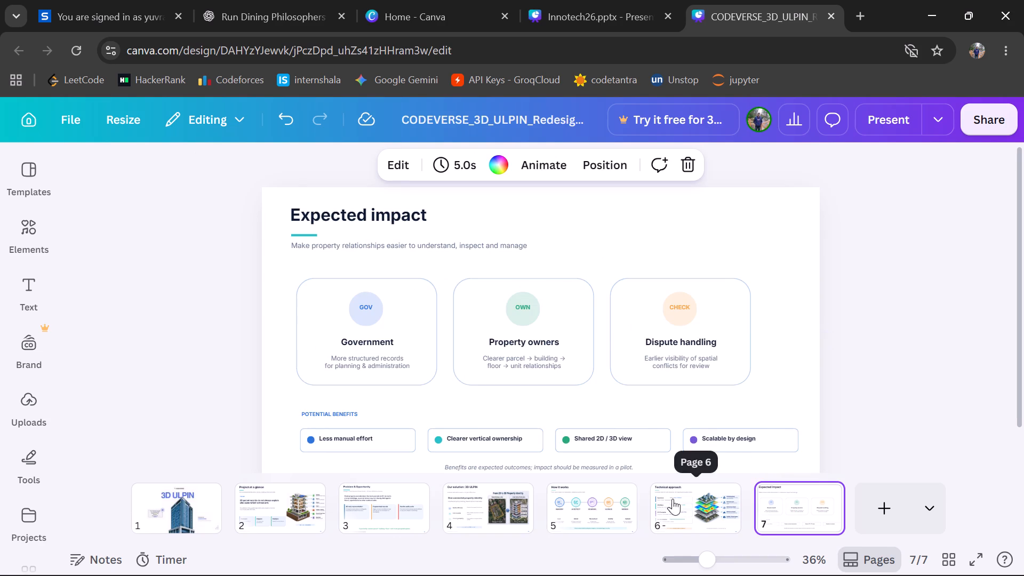
{"action": "scroll", "coordinate": [867, 223], "scroll_direction": "up", "scroll_amount": 1}
{"action": "scroll", "coordinate": [867, 223], "scroll_direction": "down", "scroll_amount": 1}
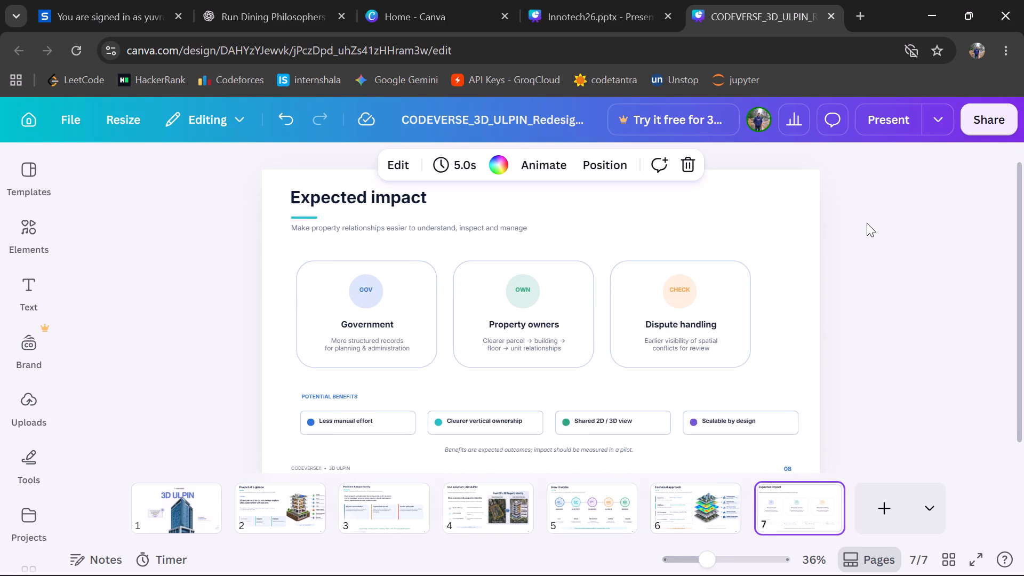
{"action": "scroll", "coordinate": [867, 223], "scroll_direction": "down", "scroll_amount": 1}
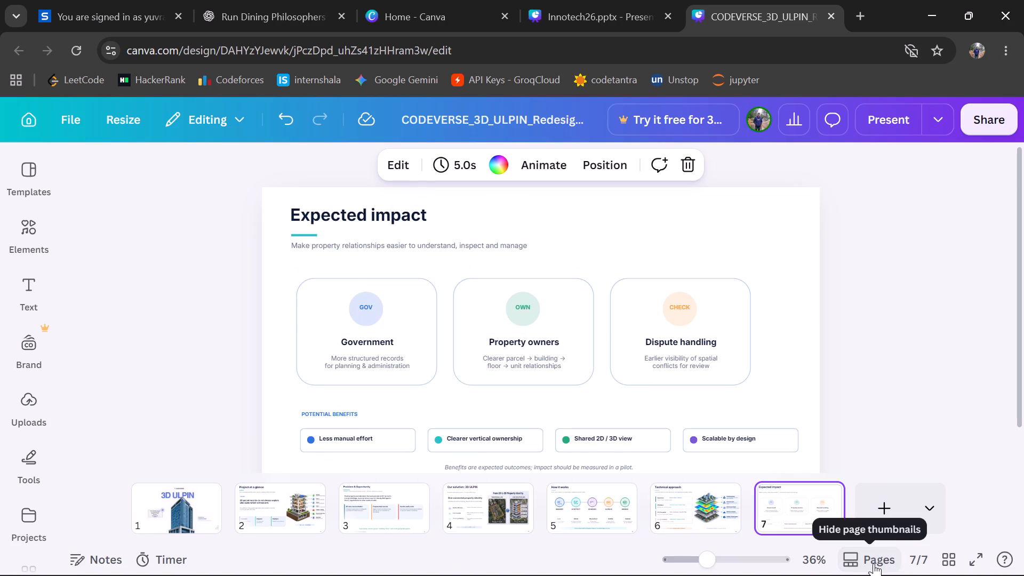
{"action": "left_click", "coordinate": [952, 563]}
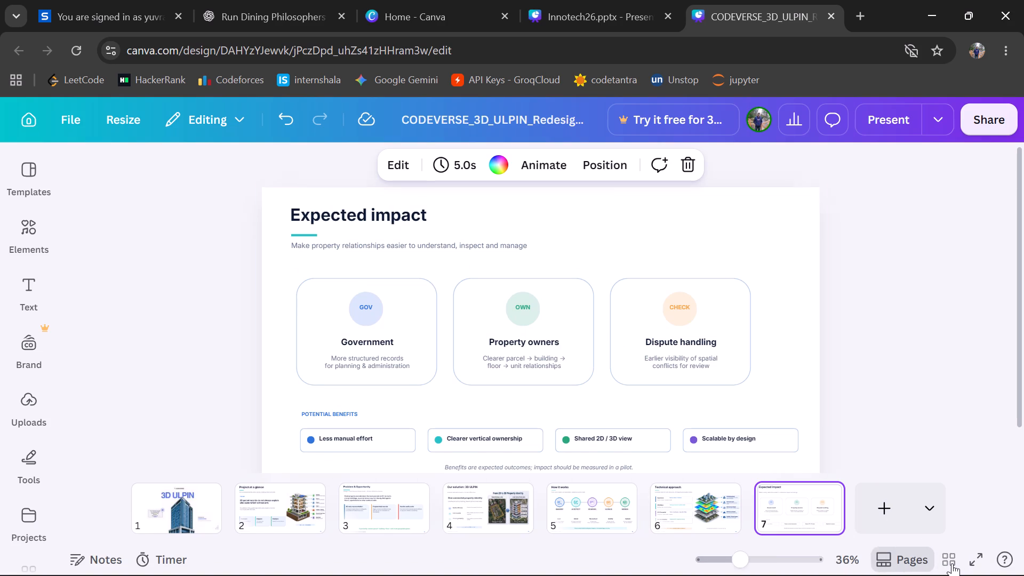
{"action": "left_click", "coordinate": [952, 563]}
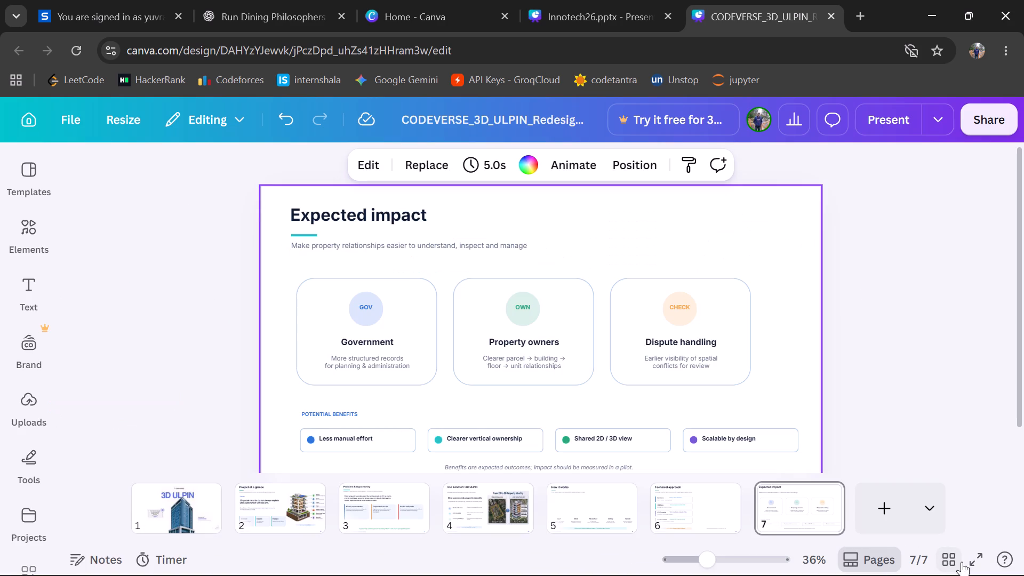
Set the PPTX download options to save the download settings and include pages 1–7, checking the selected page thumbnails.
{"action": "left_click", "coordinate": [983, 119]}
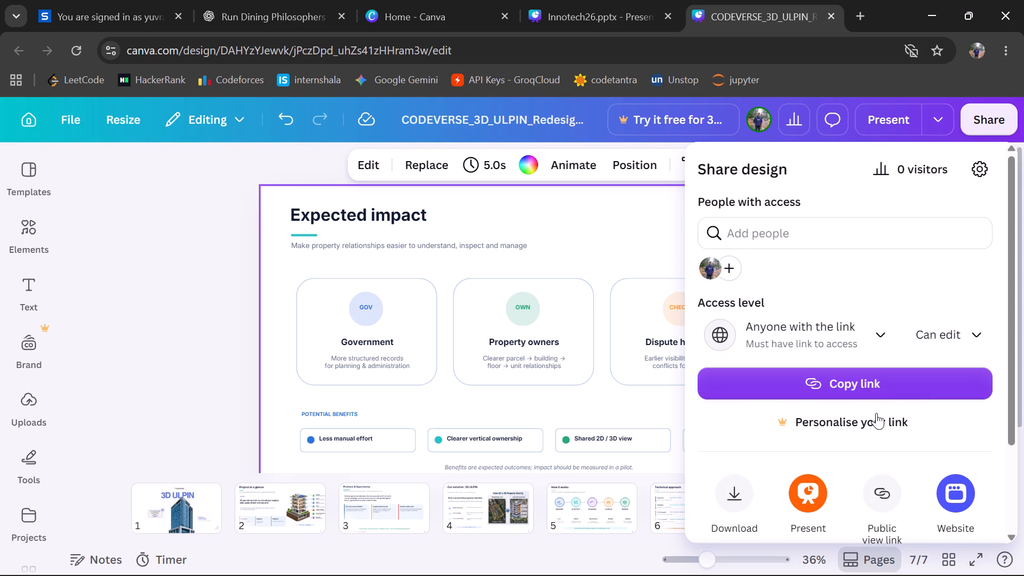
{"action": "left_click", "coordinate": [730, 491]}
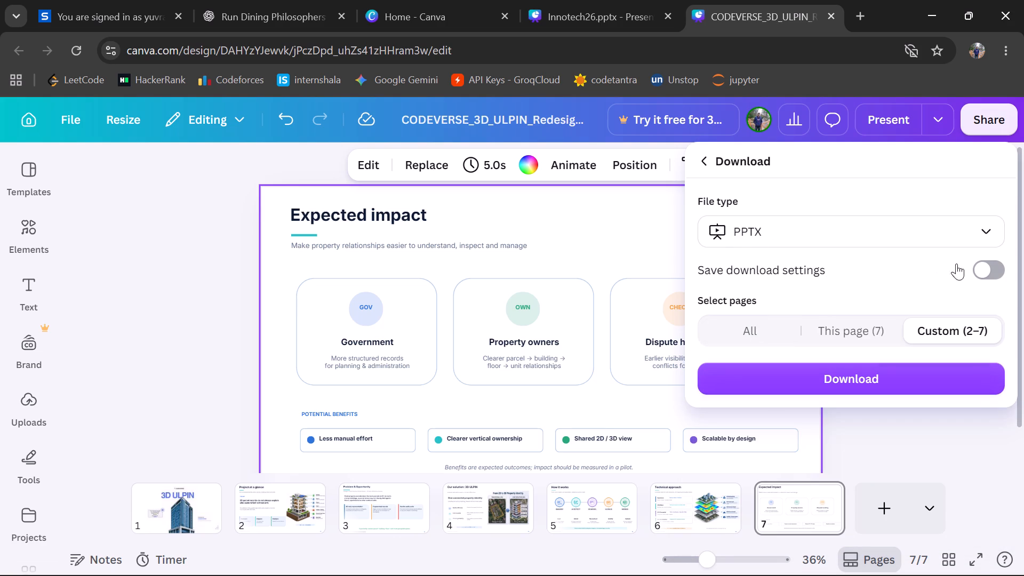
{"action": "left_click", "coordinate": [982, 269]}
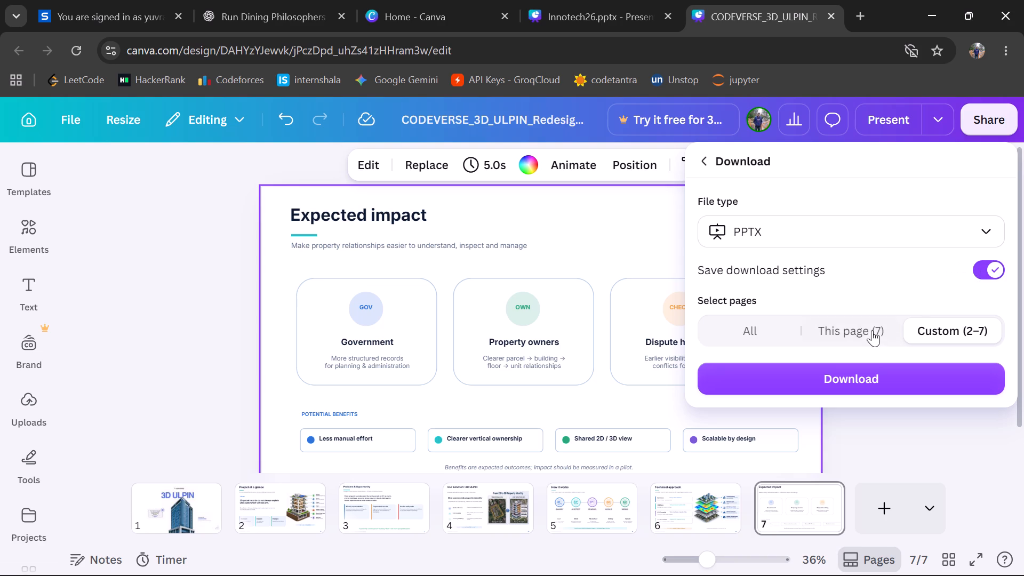
{"action": "left_click", "coordinate": [758, 330]}
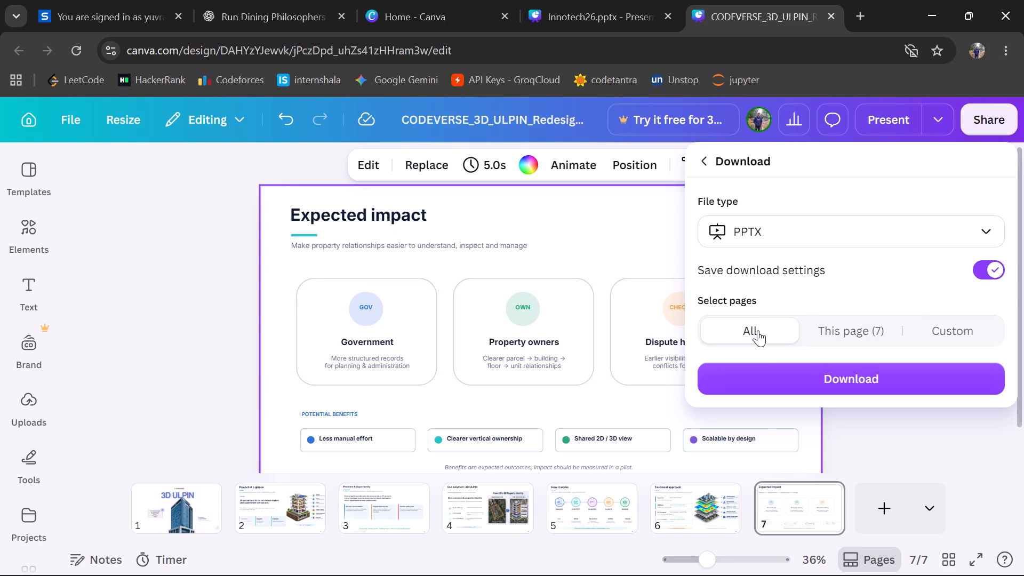
{"action": "scroll", "coordinate": [404, 430], "scroll_direction": "right", "scroll_amount": 2}
{"action": "left_click", "coordinate": [954, 323]}
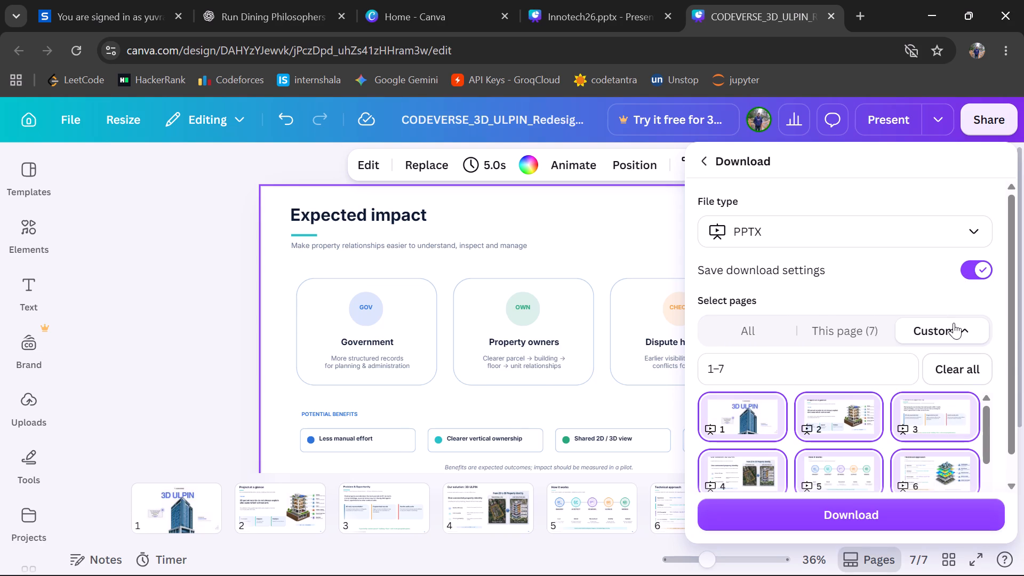
{"action": "scroll", "coordinate": [846, 373], "scroll_direction": "down", "scroll_amount": 4}
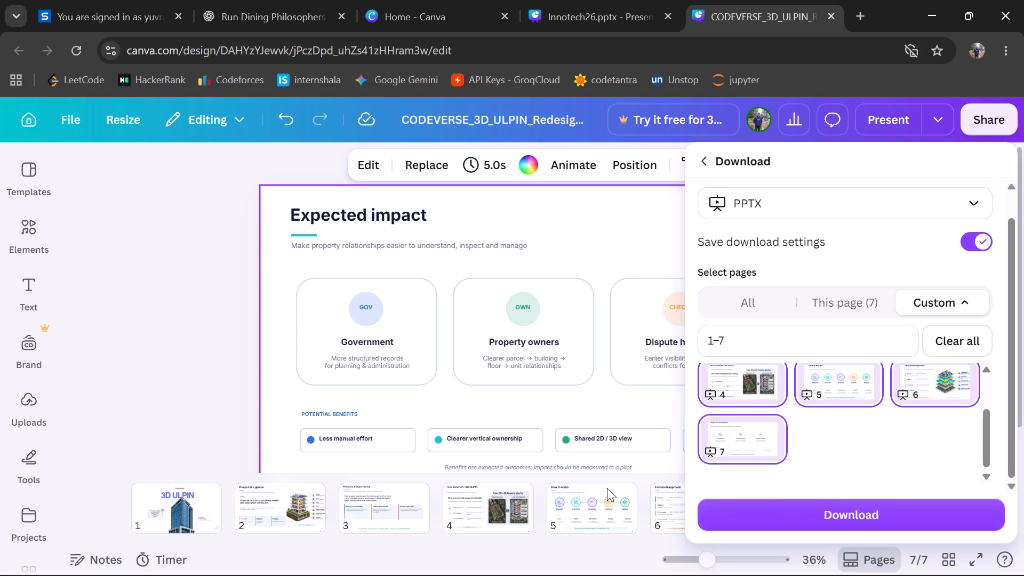
{"action": "scroll", "coordinate": [604, 499], "scroll_direction": "left", "scroll_amount": 3}
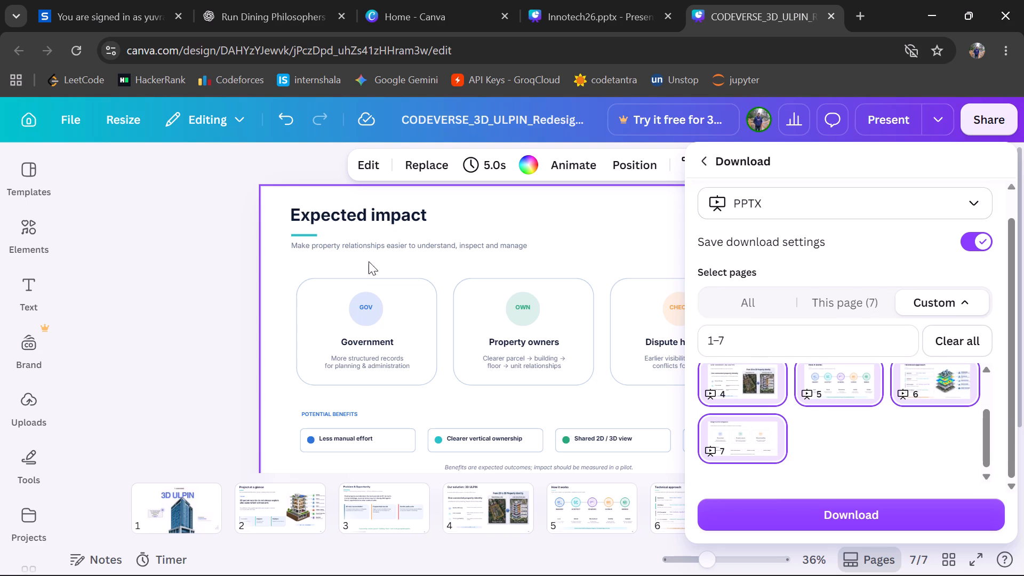
{"action": "left_click", "coordinate": [191, 316]}
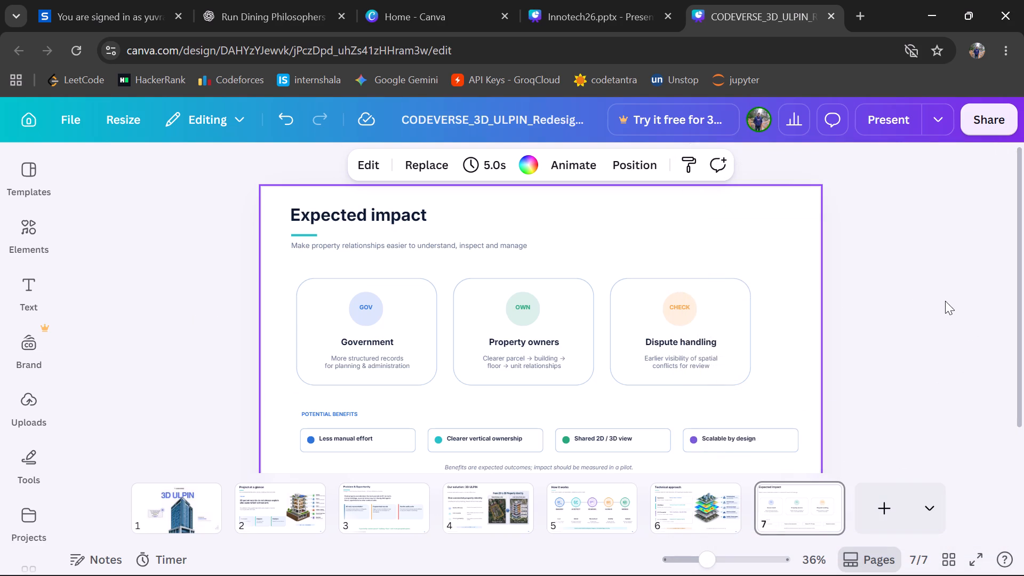
Download all pages of the presentation as a PPTX file.
{"action": "left_click", "coordinate": [994, 115]}
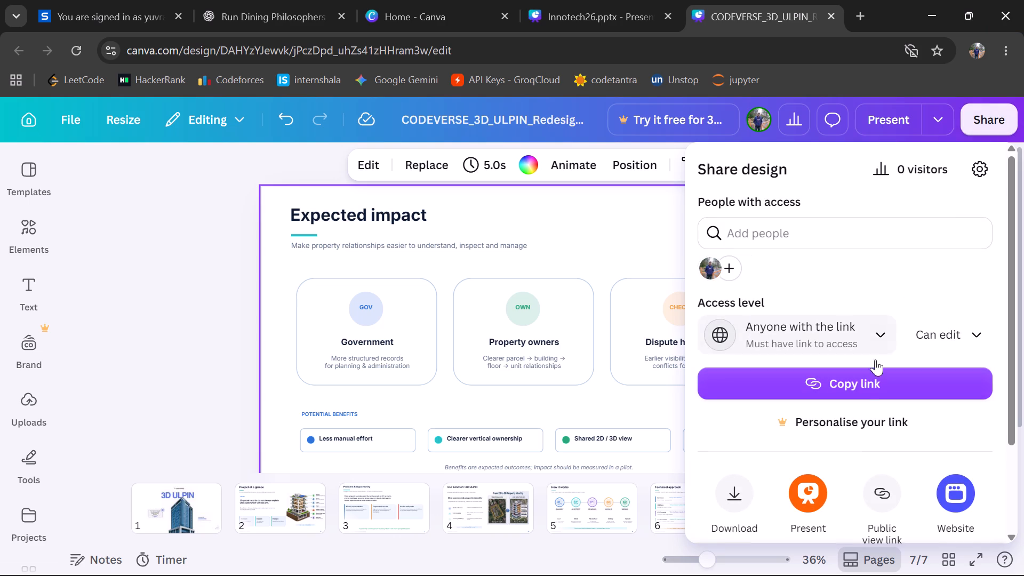
{"action": "left_click", "coordinate": [725, 500]}
{"action": "left_click", "coordinate": [958, 327]}
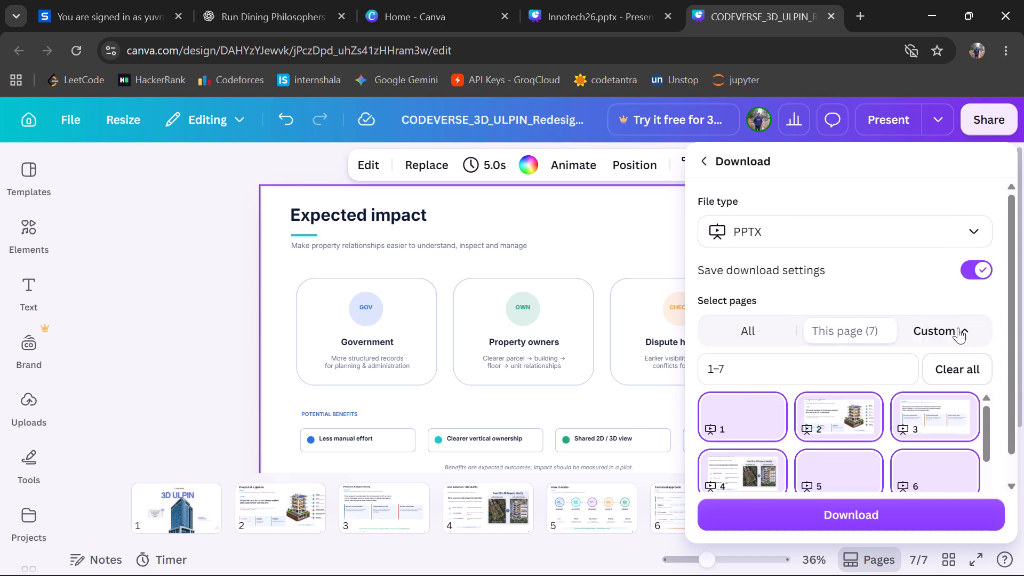
{"action": "left_click", "coordinate": [743, 328]}
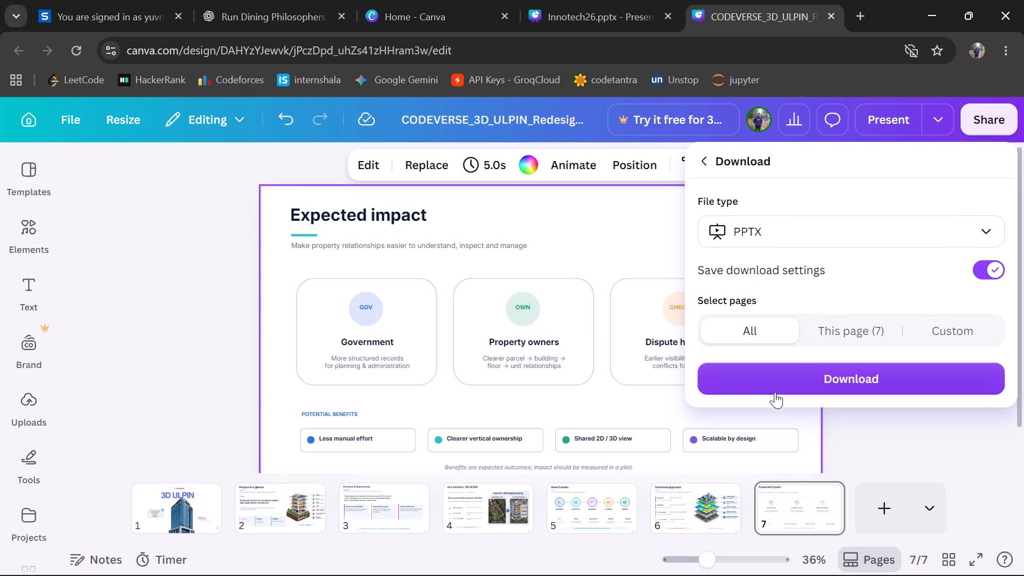
{"action": "left_click", "coordinate": [768, 225]}
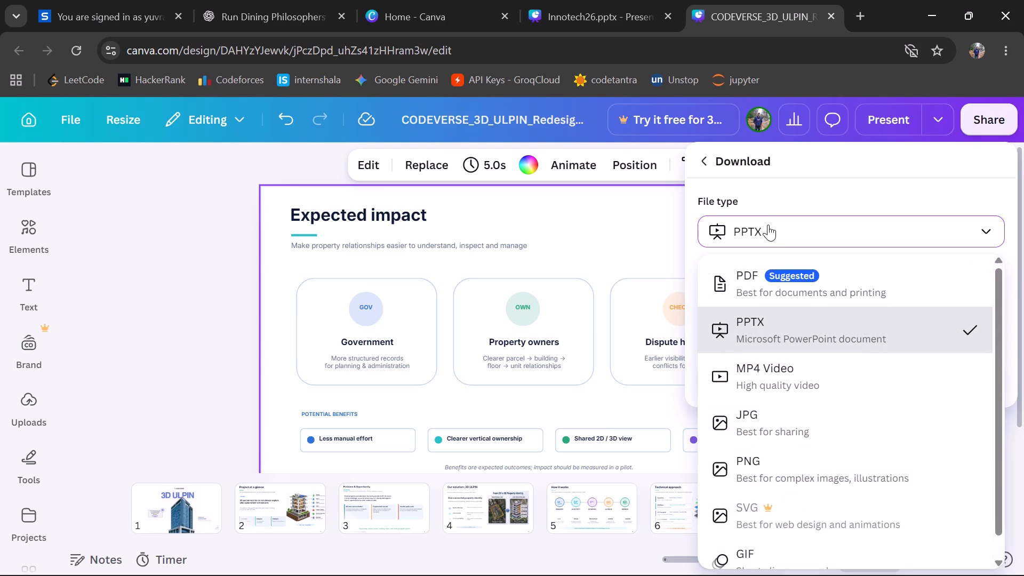
{"action": "left_click", "coordinate": [769, 241]}
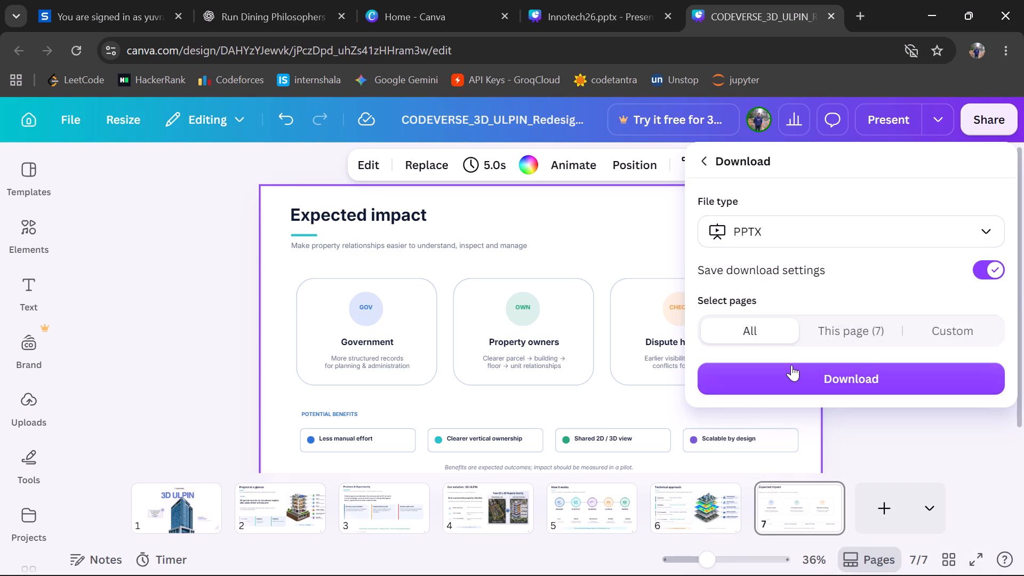
{"action": "left_click", "coordinate": [823, 247]}
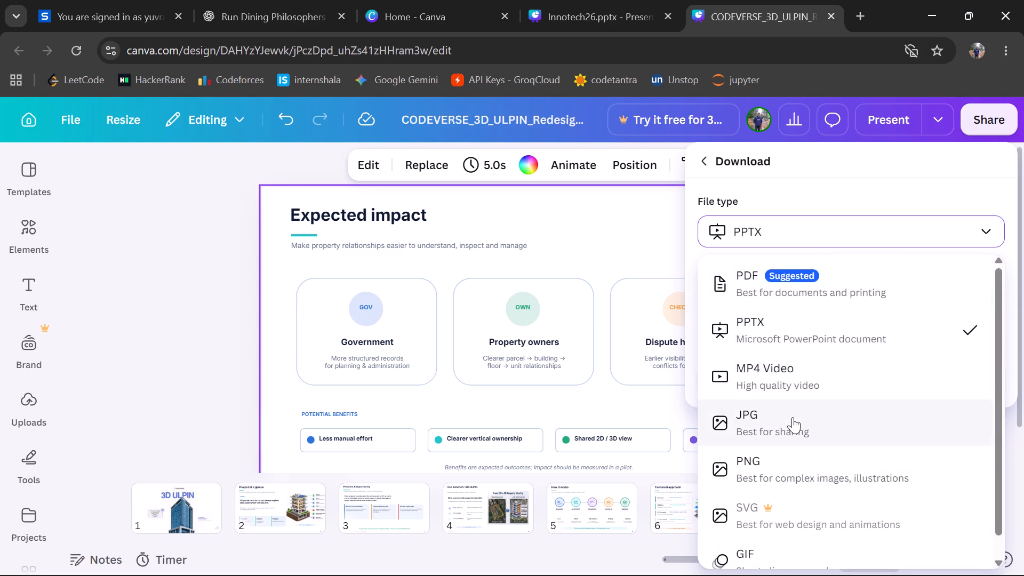
{"action": "scroll", "coordinate": [793, 417], "scroll_direction": "down", "scroll_amount": 1}
{"action": "left_click", "coordinate": [803, 341]}
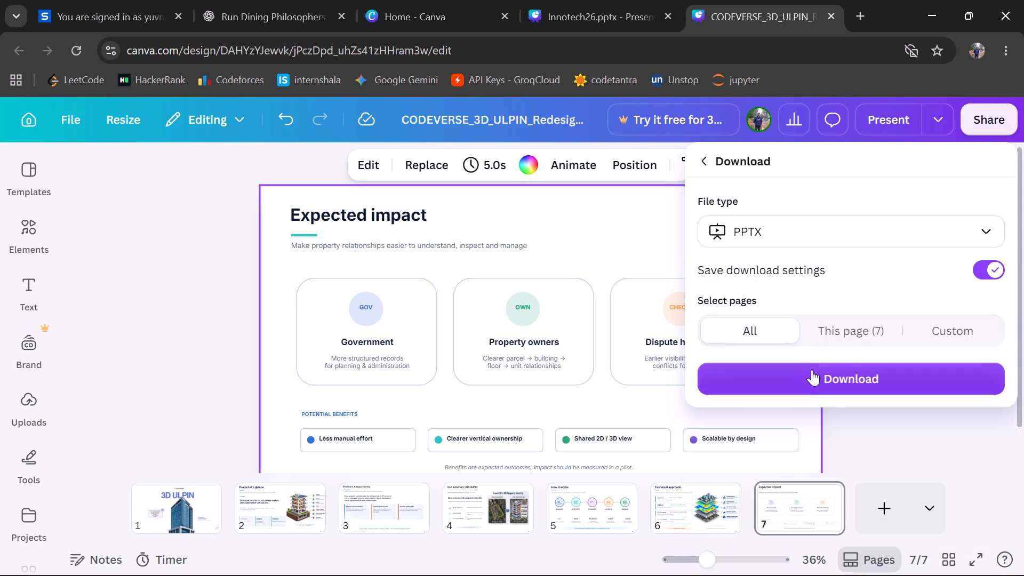
{"action": "left_click", "coordinate": [813, 372]}
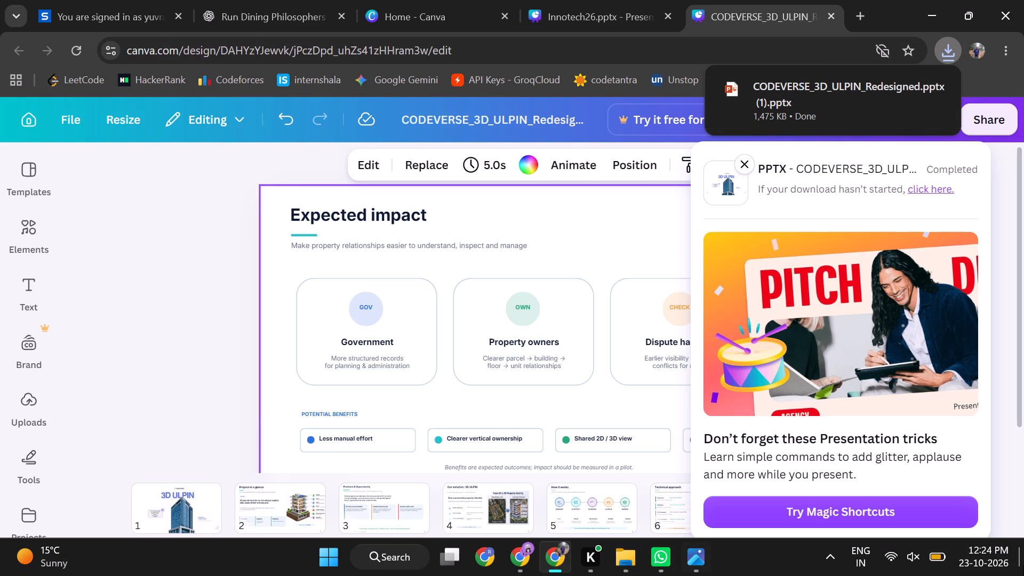
Open the newly downloaded CODEVERSE_3D_ULPIN_Redesigned.pptx (1).pptx from the Downloads folder in PowerPoint.
{"action": "left_click", "coordinate": [1023, 565]}
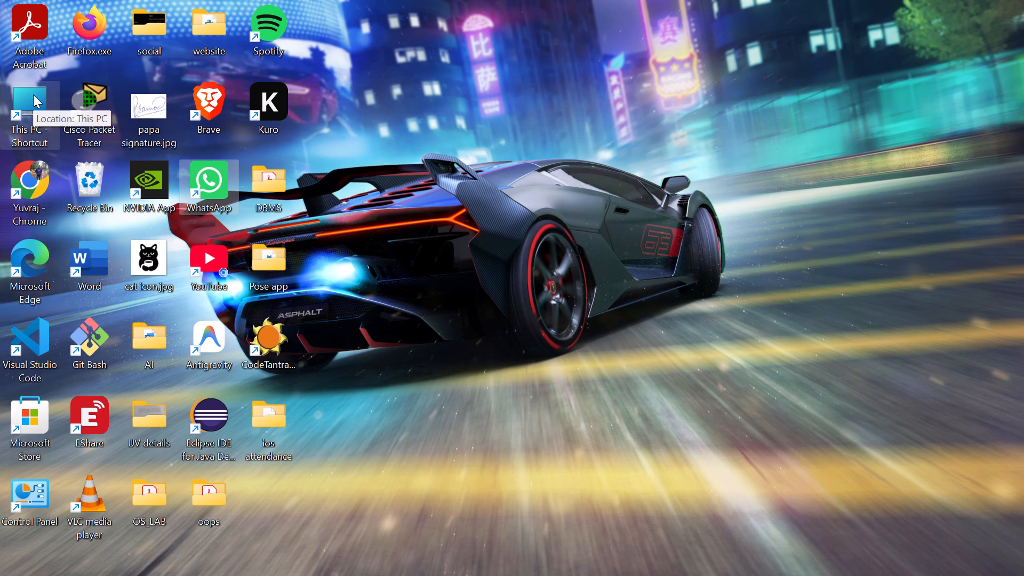
{"action": "double_click", "coordinate": [33, 102]}
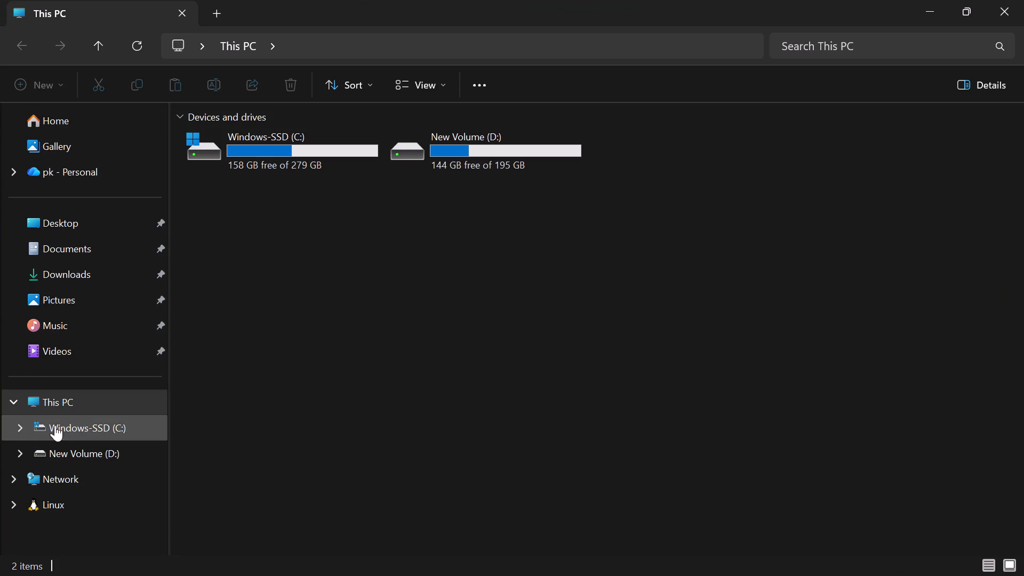
{"action": "double_click", "coordinate": [80, 276]}
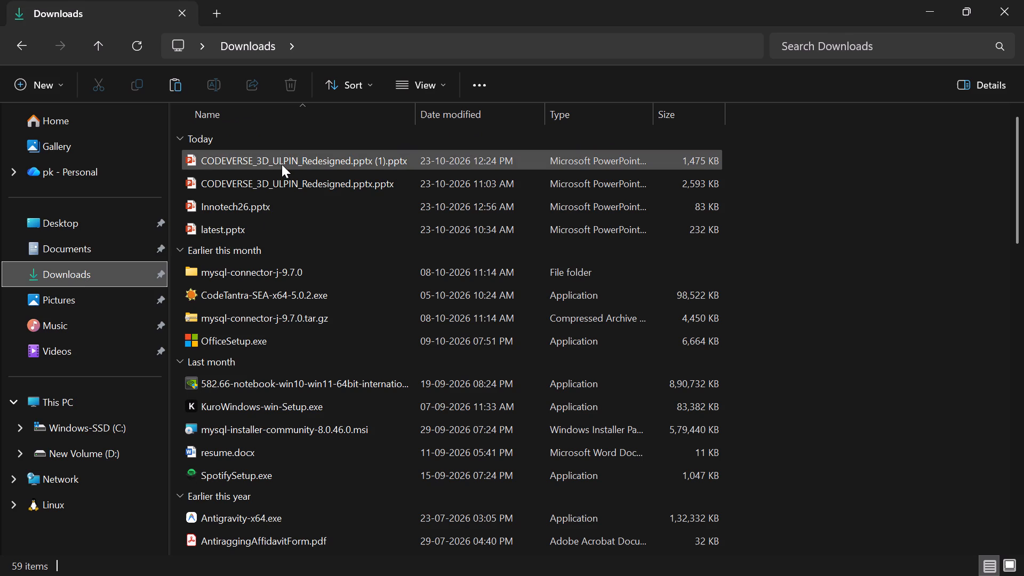
{"action": "double_click", "coordinate": [282, 164]}
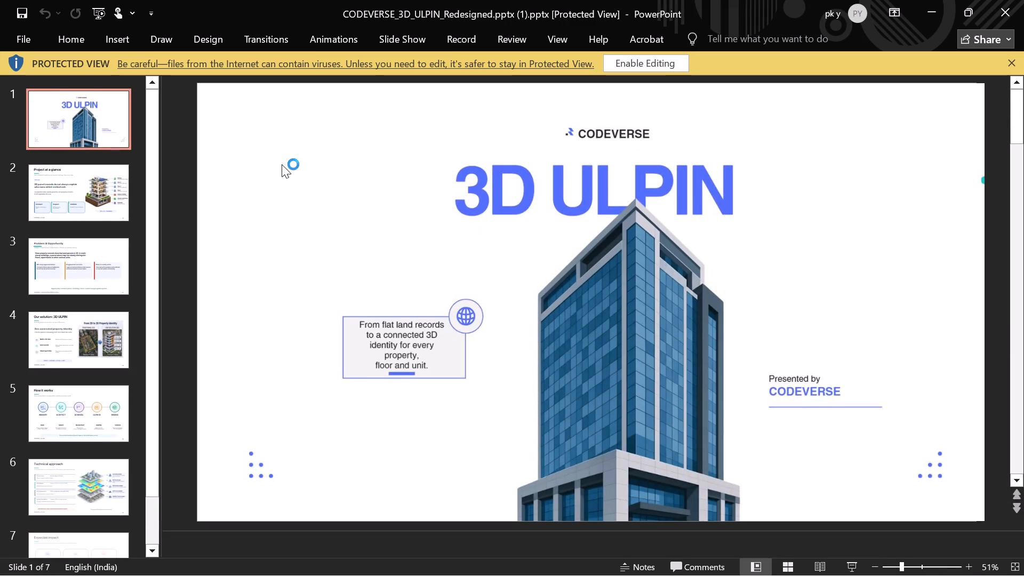
Check the exported slides one by one, from Project at a glance through Expected impact.
{"action": "left_click", "coordinate": [124, 190]}
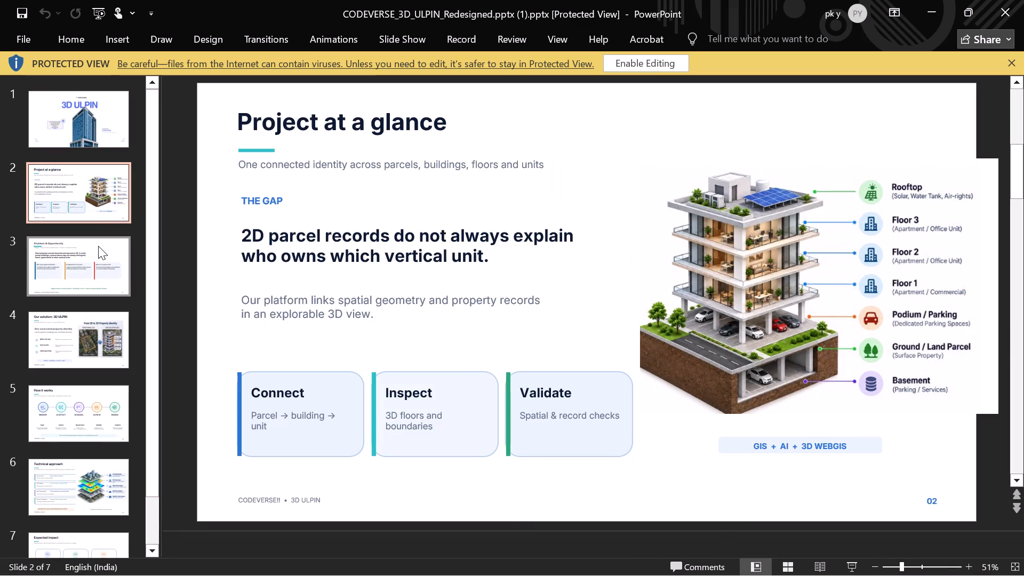
{"action": "left_click", "coordinate": [98, 246]}
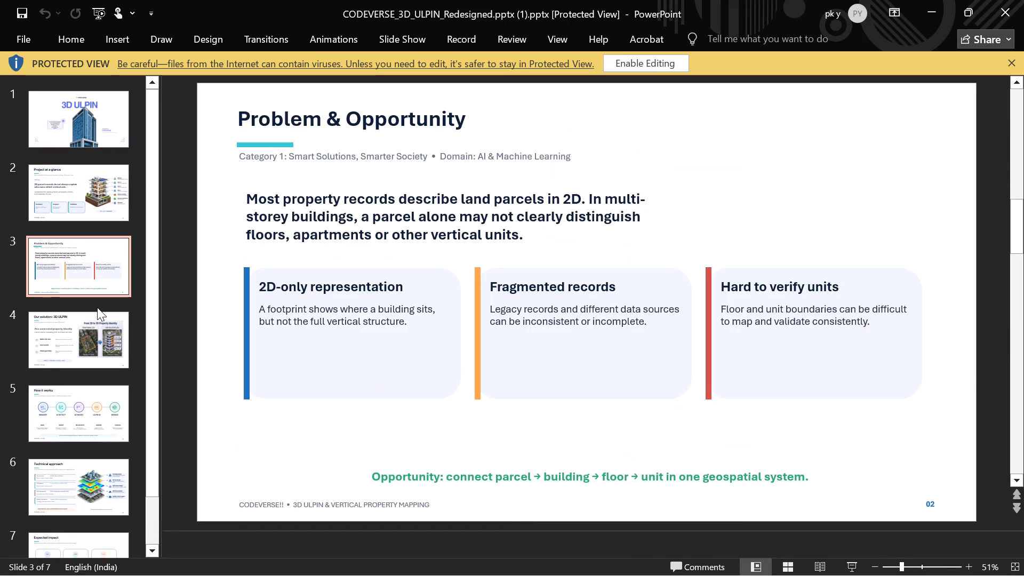
{"action": "left_click", "coordinate": [95, 335]}
{"action": "left_click", "coordinate": [90, 395]}
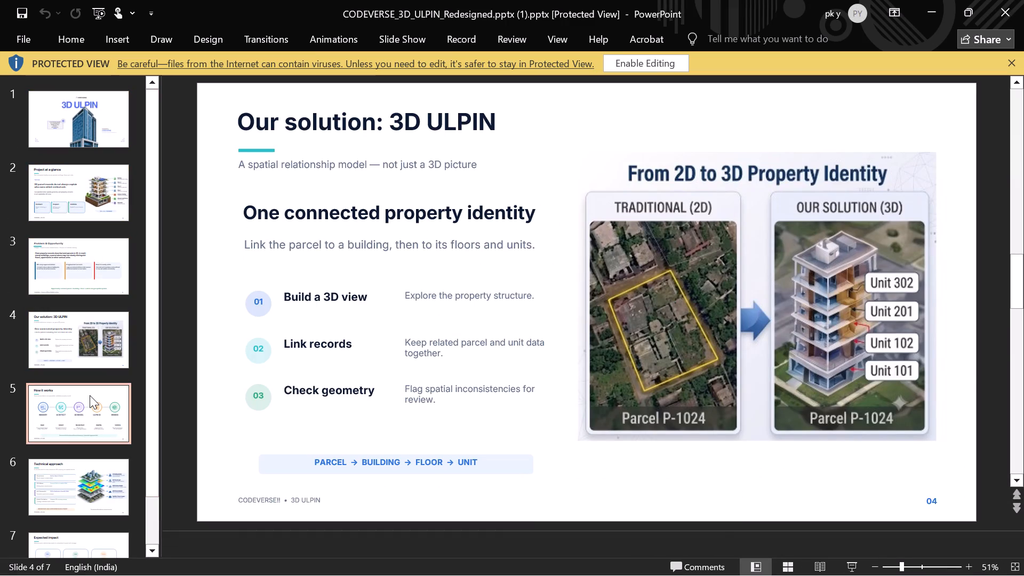
{"action": "left_click", "coordinate": [90, 449]}
{"action": "left_click", "coordinate": [89, 468]}
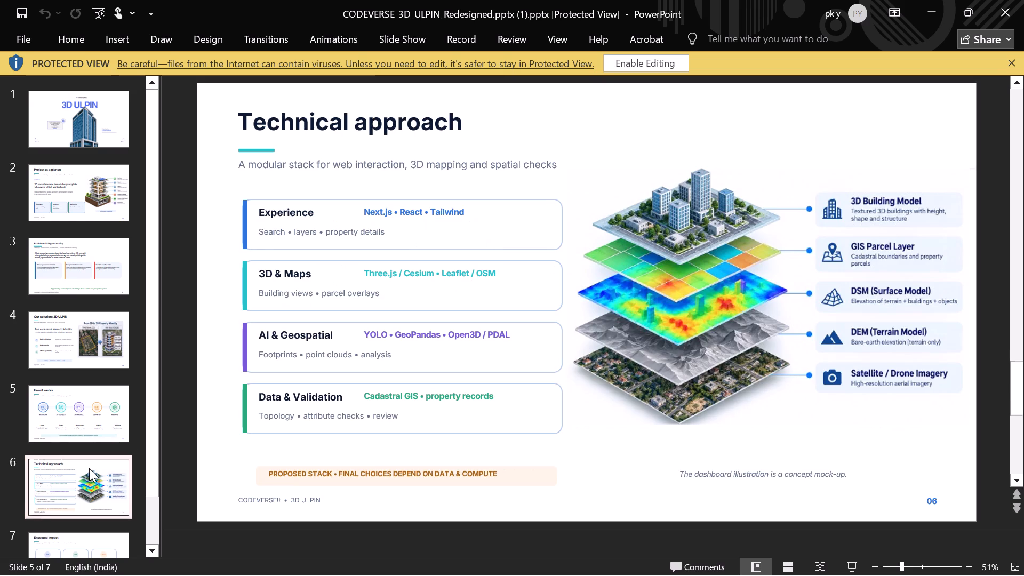
{"action": "scroll", "coordinate": [89, 468], "scroll_direction": "down", "scroll_amount": 1}
{"action": "left_click", "coordinate": [93, 524]}
{"action": "scroll", "coordinate": [93, 524], "scroll_direction": "down", "scroll_amount": 2}
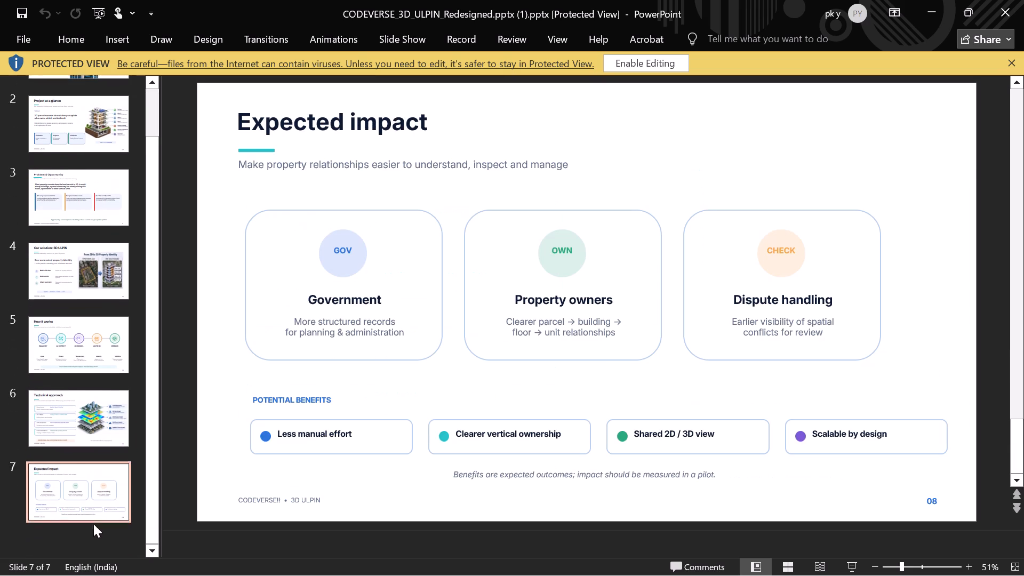
Review the exported slides in reverse order from Technical approach back to the cover, returning to Project at a glance.
{"action": "left_click", "coordinate": [79, 443]}
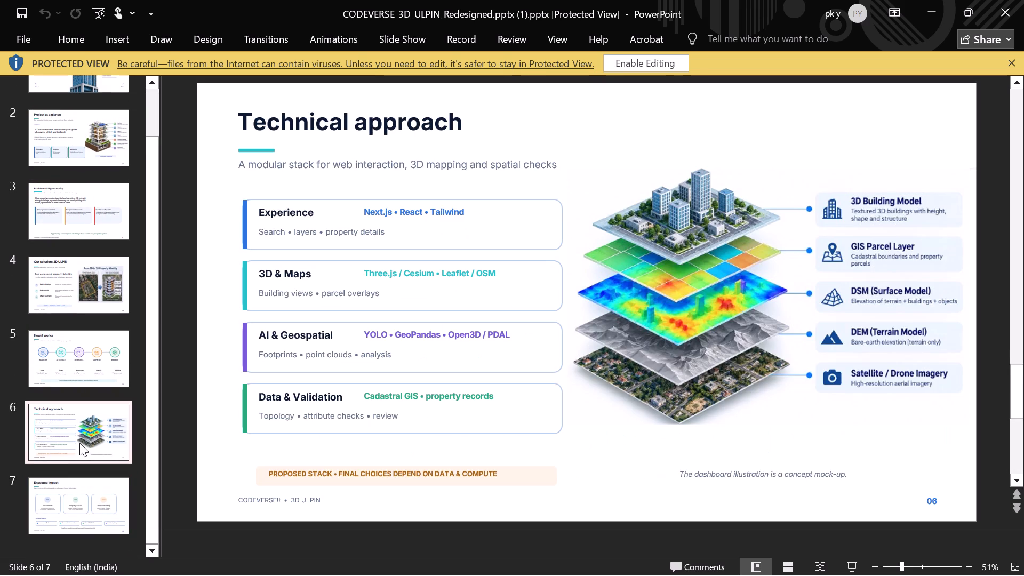
{"action": "left_click", "coordinate": [63, 353]}
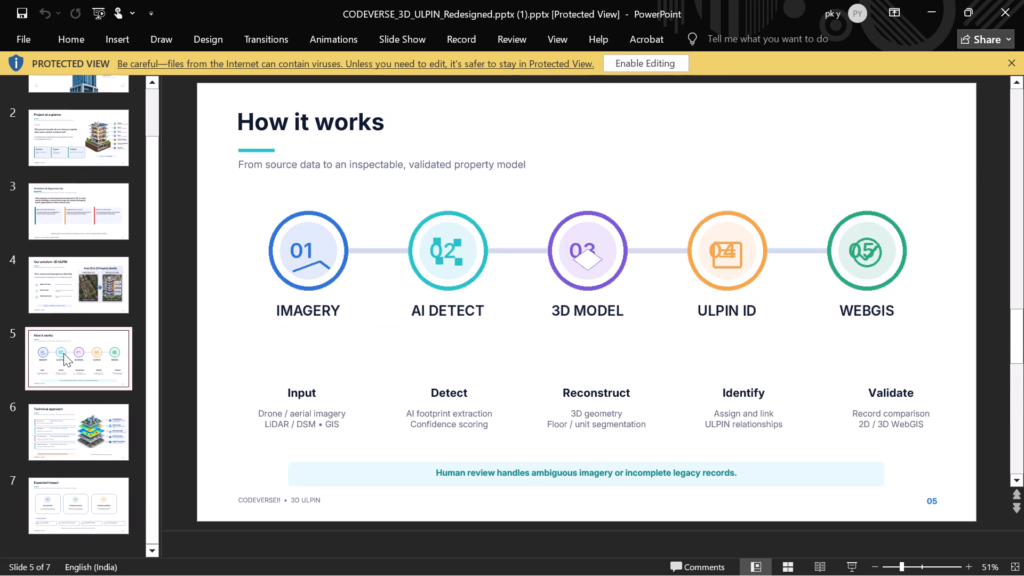
{"action": "scroll", "coordinate": [63, 353], "scroll_direction": "up", "scroll_amount": 1}
{"action": "left_click", "coordinate": [81, 330]}
{"action": "scroll", "coordinate": [81, 330], "scroll_direction": "up", "scroll_amount": 1}
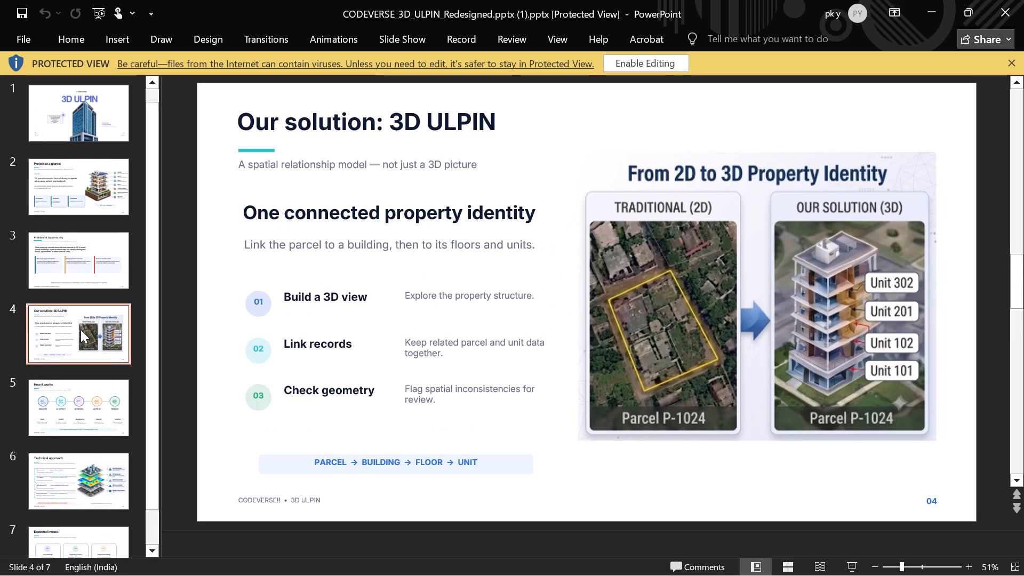
{"action": "scroll", "coordinate": [81, 330], "scroll_direction": "up", "scroll_amount": 1}
{"action": "left_click", "coordinate": [85, 276]}
{"action": "scroll", "coordinate": [85, 276], "scroll_direction": "up", "scroll_amount": 1}
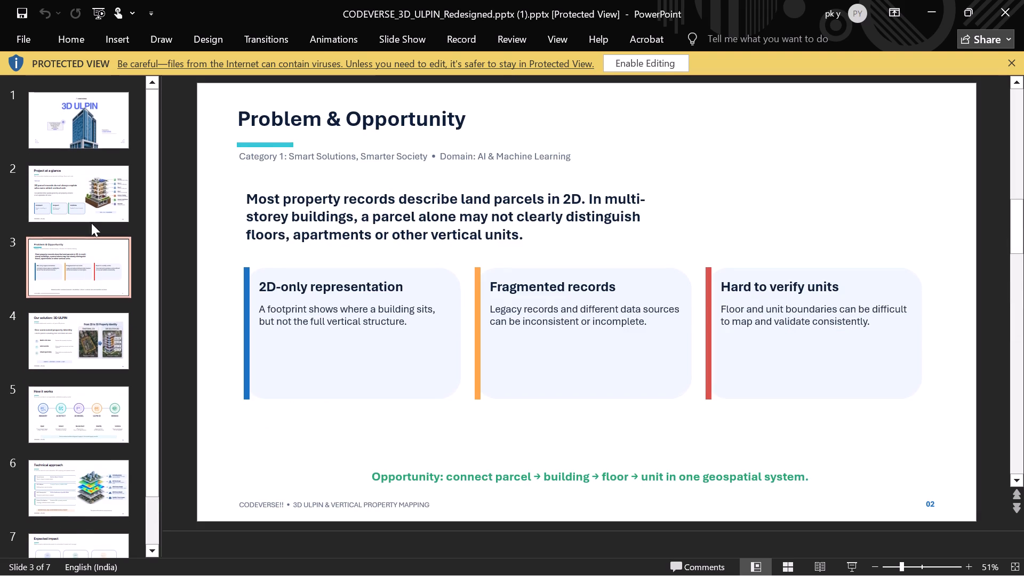
{"action": "left_click", "coordinate": [93, 206]}
{"action": "scroll", "coordinate": [93, 206], "scroll_direction": "up", "scroll_amount": 1}
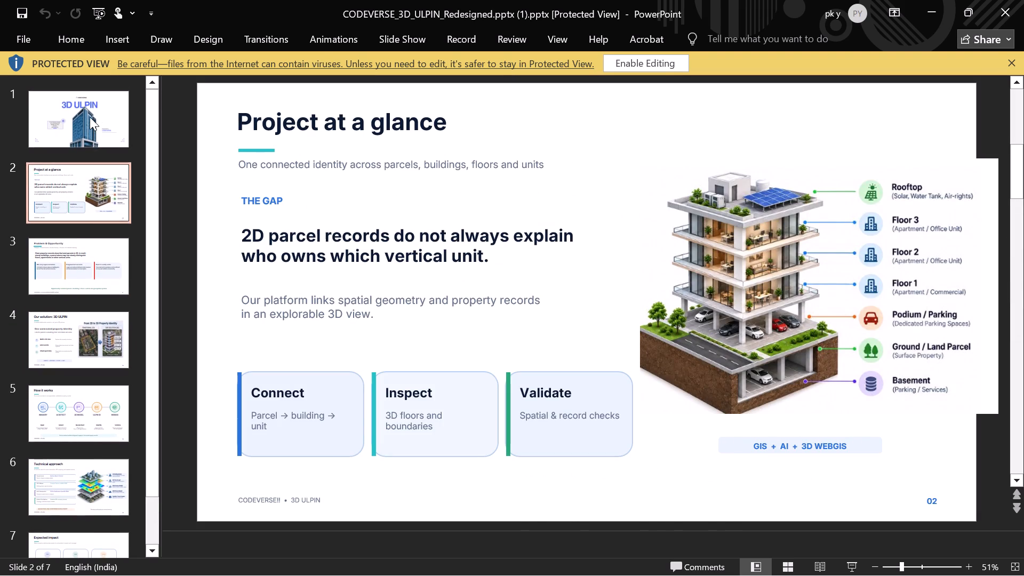
{"action": "left_click", "coordinate": [90, 116]}
{"action": "scroll", "coordinate": [90, 116], "scroll_direction": "up", "scroll_amount": 1}
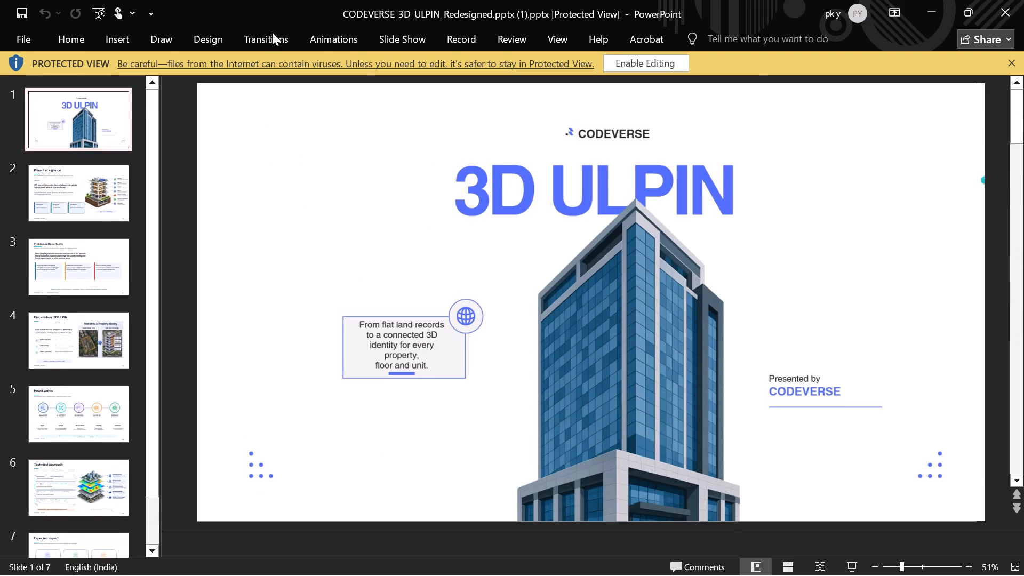
{"action": "left_click", "coordinate": [114, 205]}
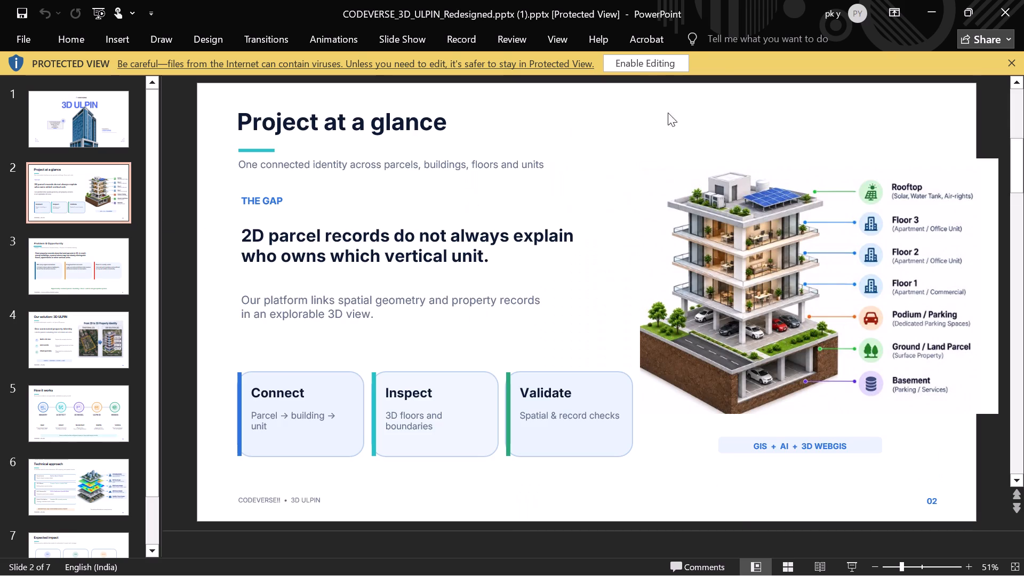
Enable editing for the protected presentation.
{"action": "left_click", "coordinate": [662, 60]}
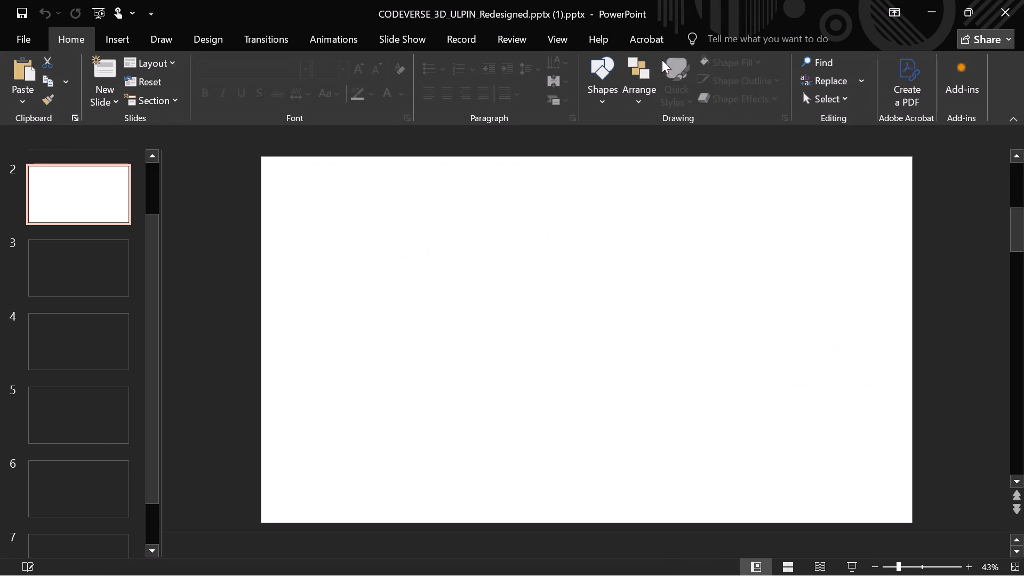
{"action": "scroll", "coordinate": [341, 225], "scroll_direction": "up", "scroll_amount": 3}
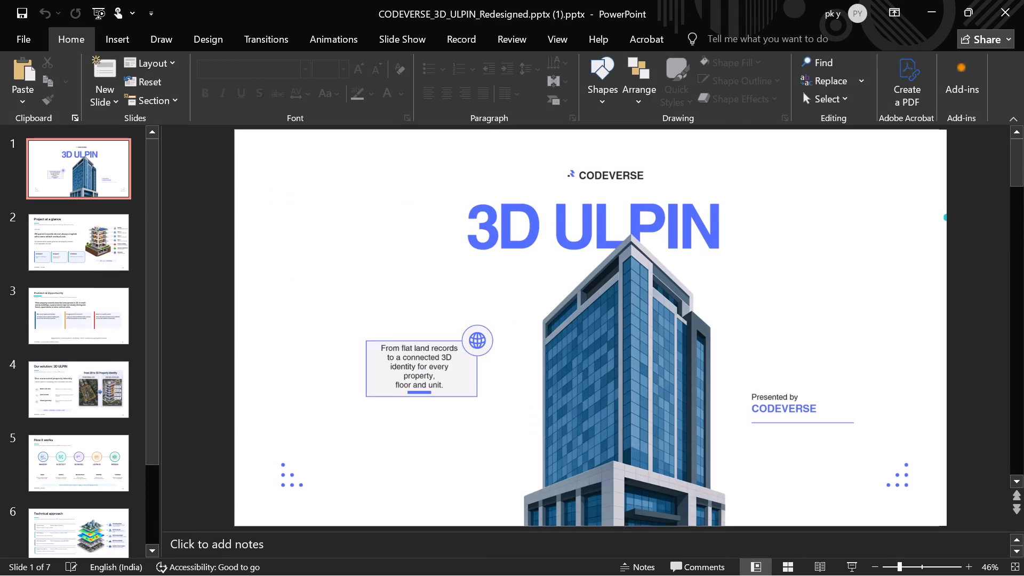
{"action": "scroll", "coordinate": [341, 225], "scroll_direction": "up", "scroll_amount": 1}
Narrow the building illustration on the Project at a glance slide so it no longer overhangs the slide's right edge.
{"action": "left_click", "coordinate": [82, 233]}
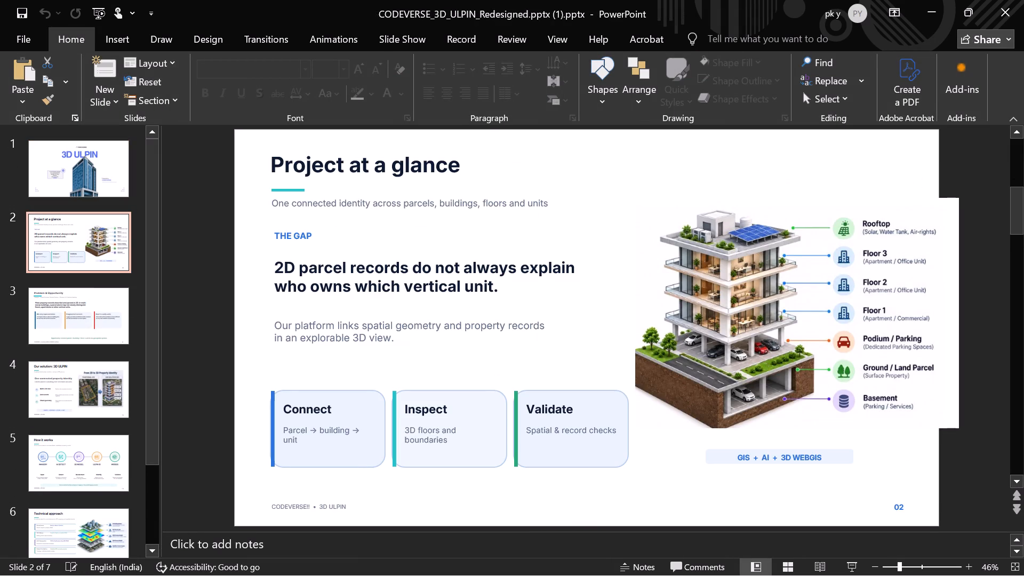
{"action": "left_click", "coordinate": [957, 272]}
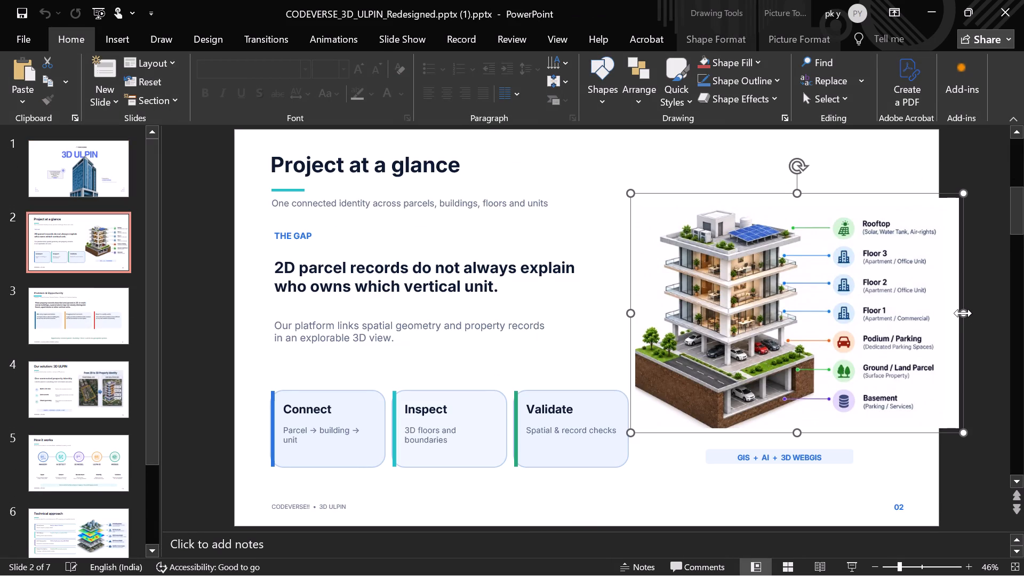
{"action": "left_click_drag", "start_coordinate": [963, 313], "coordinate": [937, 322]}
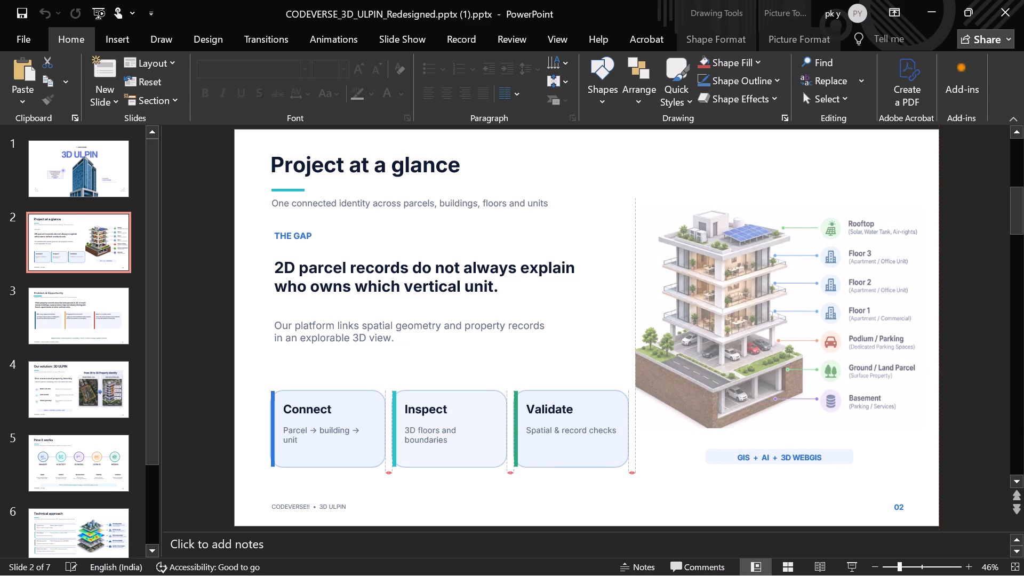
{"action": "left_click_drag", "start_coordinate": [937, 322], "coordinate": [939, 322]}
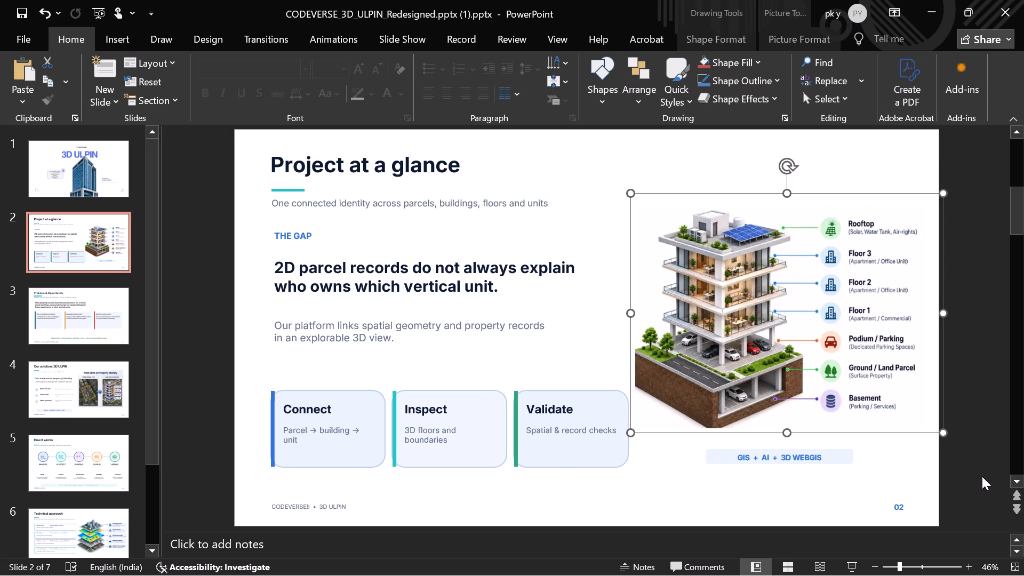
{"action": "left_click", "coordinate": [982, 476]}
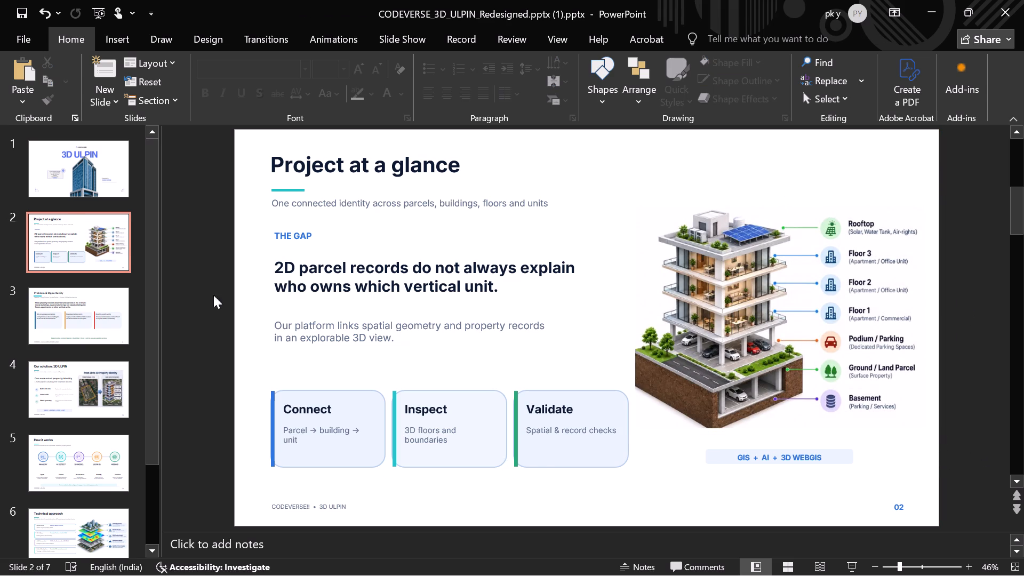
Narrow the full-slide picture on the 3D ULPIN cover slightly, pulling its right side toward the slide edge.
{"action": "left_click", "coordinate": [90, 156]}
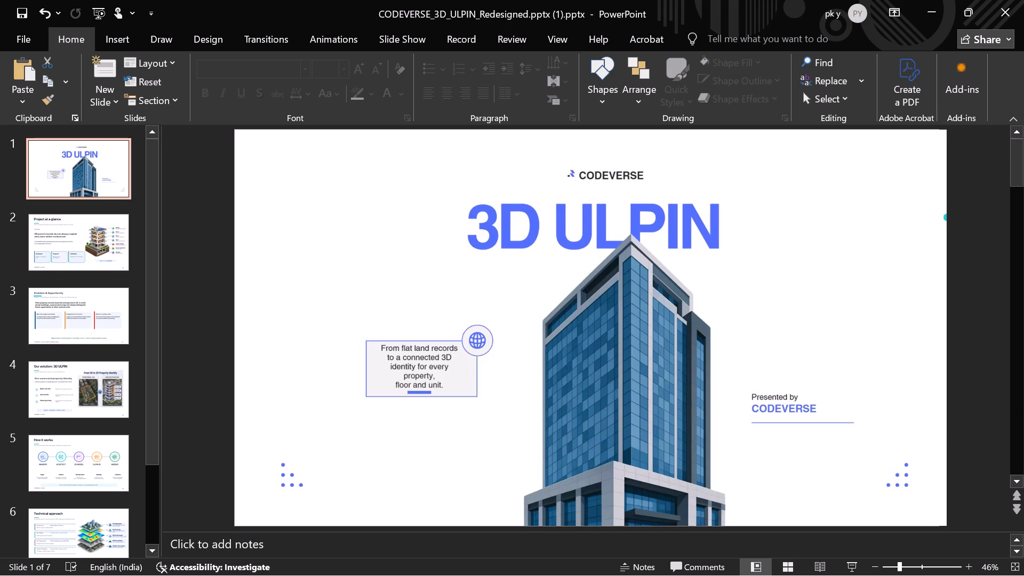
{"action": "left_click", "coordinate": [898, 289]}
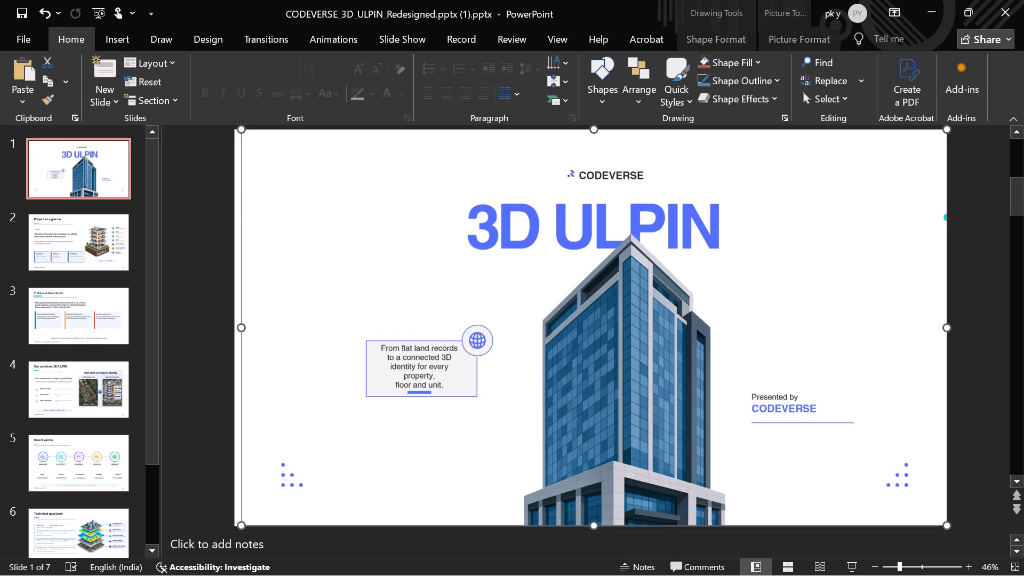
{"action": "left_click", "coordinate": [947, 331]}
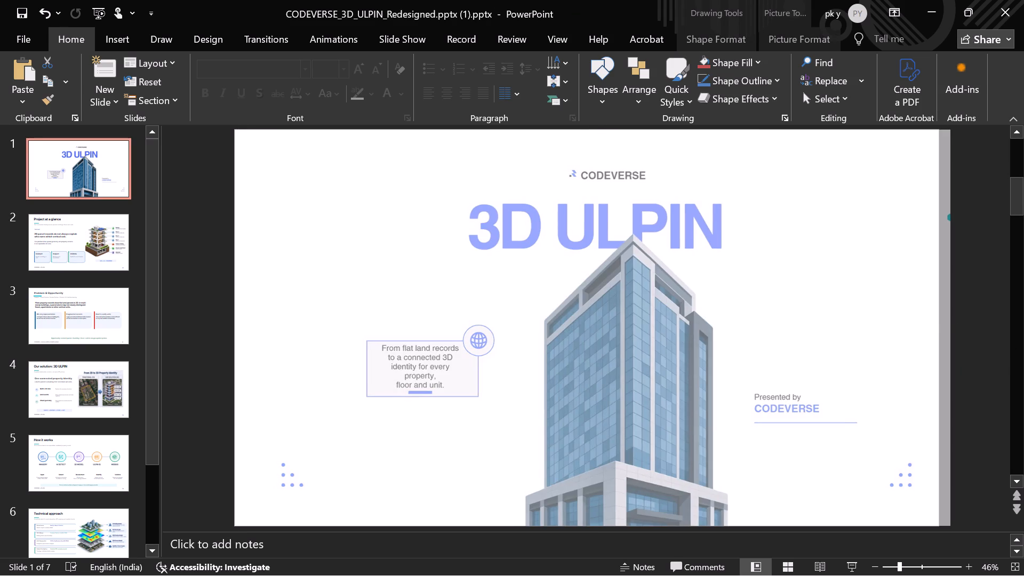
{"action": "left_click_drag", "start_coordinate": [951, 328], "coordinate": [945, 338]}
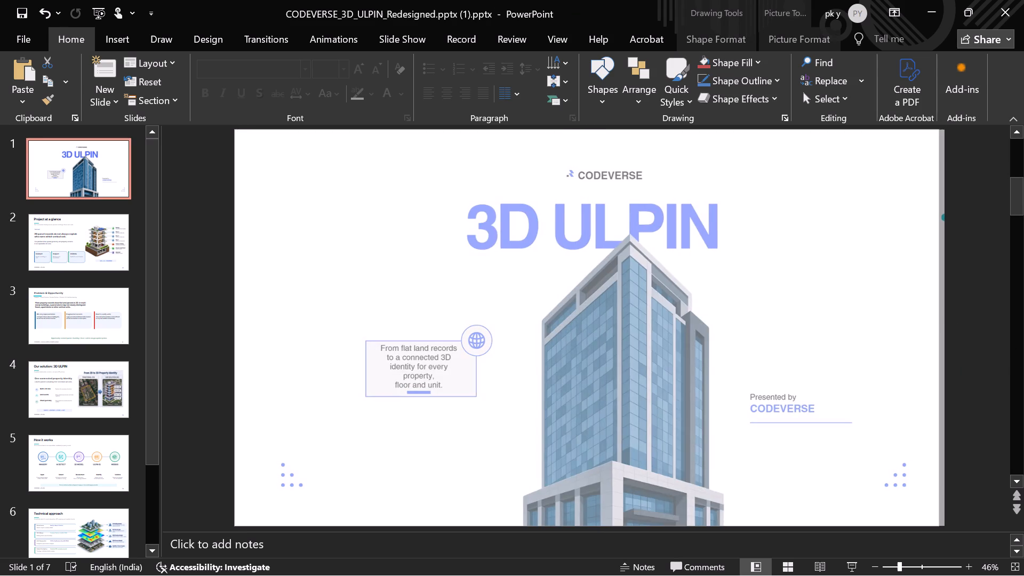
{"action": "left_click_drag", "start_coordinate": [945, 338], "coordinate": [944, 338]}
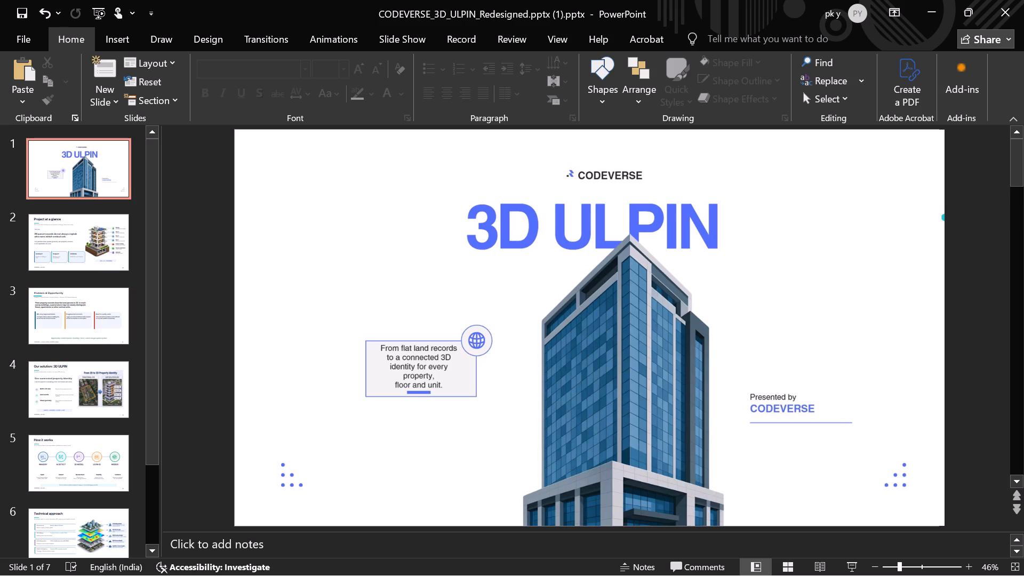
Check the slides one by one from Project at a glance through Expected impact.
{"action": "left_click", "coordinate": [103, 238]}
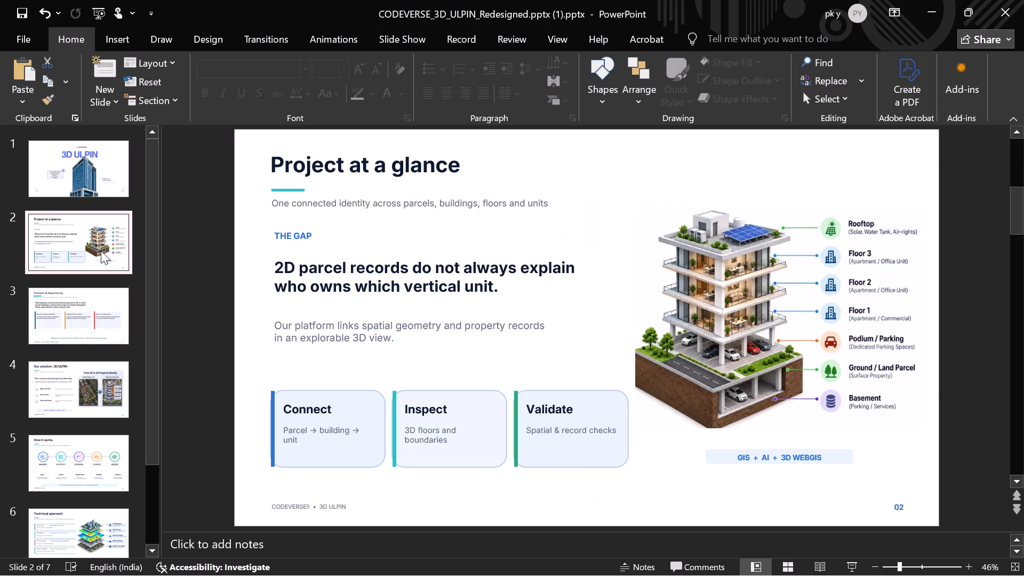
{"action": "left_click", "coordinate": [81, 308]}
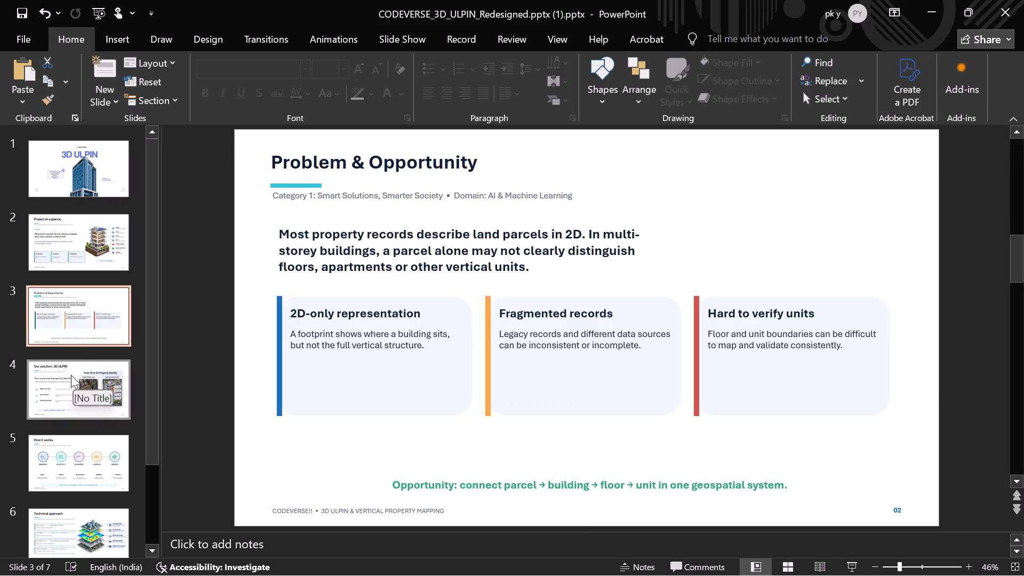
{"action": "left_click", "coordinate": [70, 375]}
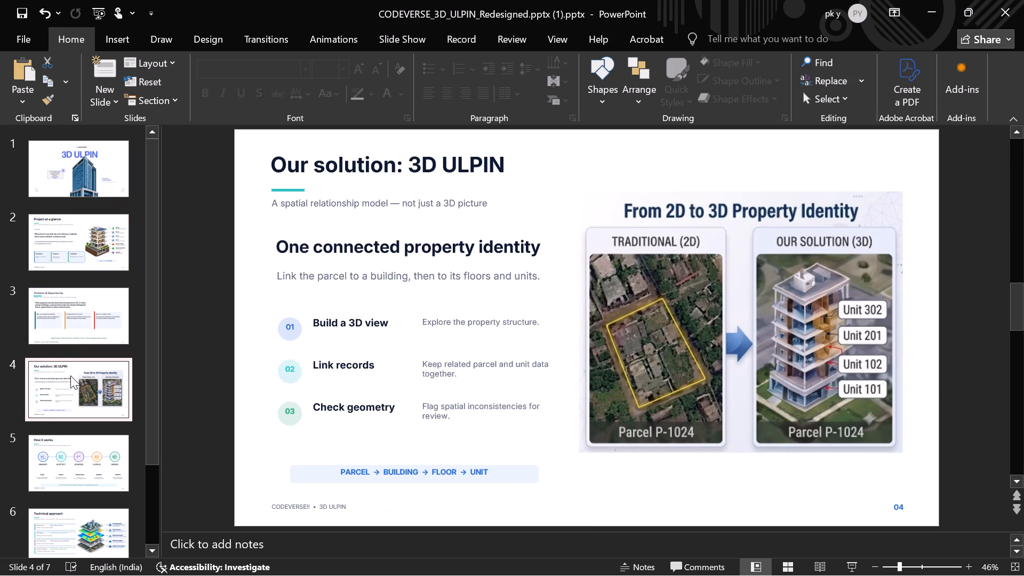
{"action": "left_click", "coordinate": [65, 476]}
{"action": "scroll", "coordinate": [65, 476], "scroll_direction": "down", "scroll_amount": 1}
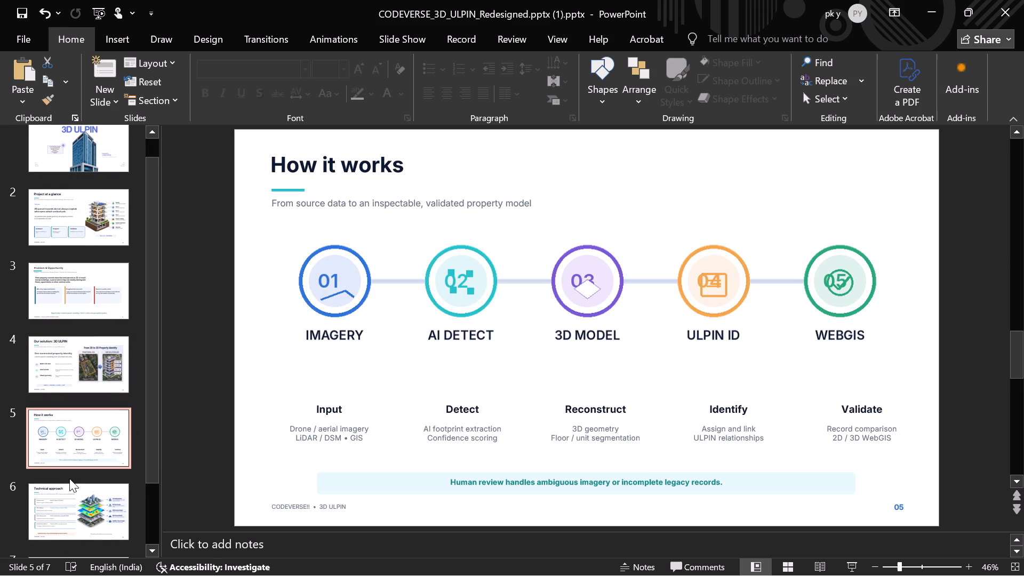
{"action": "left_click", "coordinate": [87, 515]}
{"action": "scroll", "coordinate": [87, 515], "scroll_direction": "down", "scroll_amount": 2}
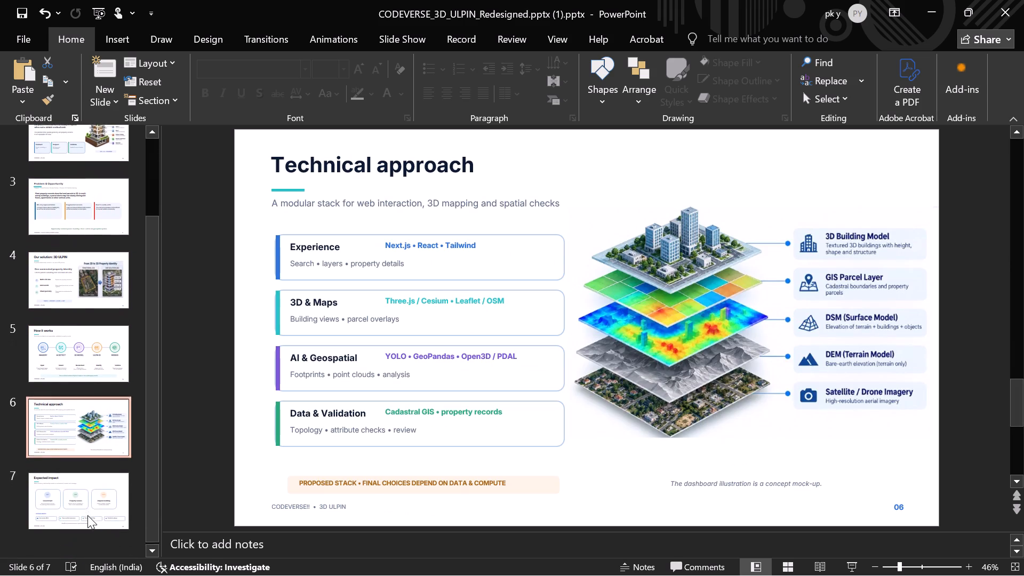
{"action": "scroll", "coordinate": [87, 515], "scroll_direction": "down", "scroll_amount": 1}
{"action": "left_click", "coordinate": [68, 523]}
{"action": "scroll", "coordinate": [68, 523], "scroll_direction": "down", "scroll_amount": 1}
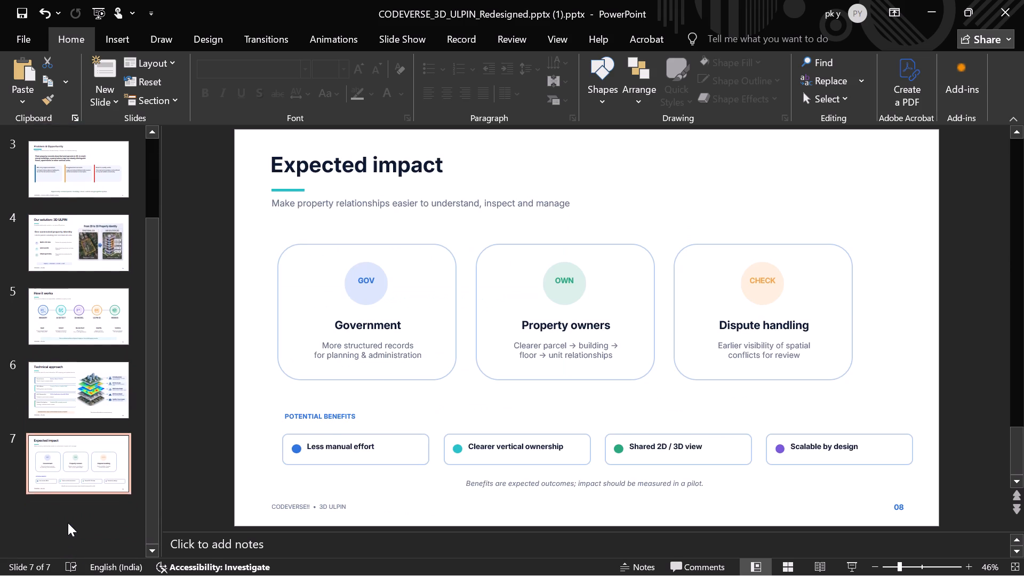
{"action": "scroll", "coordinate": [68, 523], "scroll_direction": "down", "scroll_amount": 1}
{"action": "scroll", "coordinate": [68, 523], "scroll_direction": "up", "scroll_amount": 5}
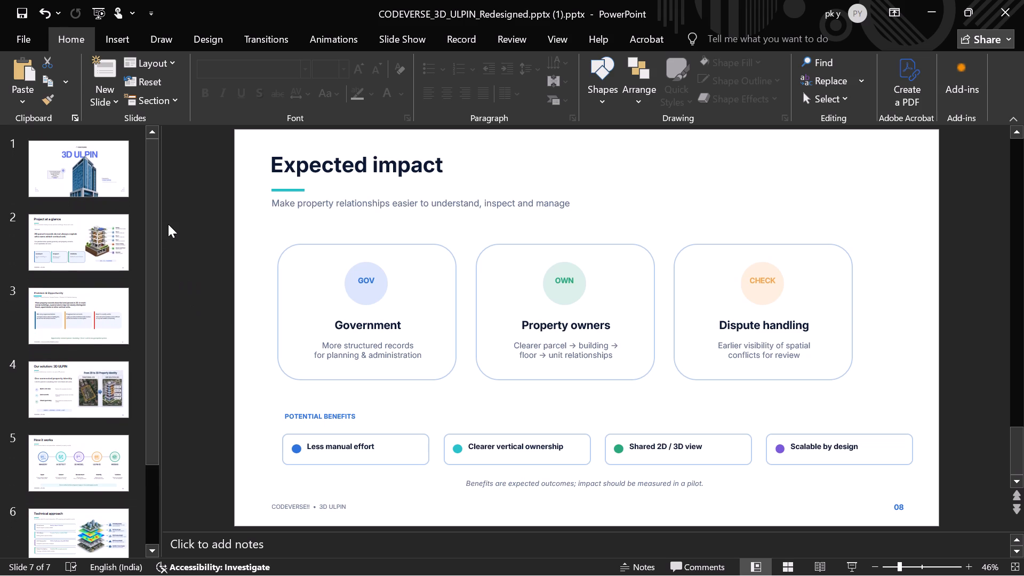
Print the entire presentation with Microsoft Print to PDF, saving it in the Downloads folder as finallly.
{"action": "key", "text": "ctrl+p"}
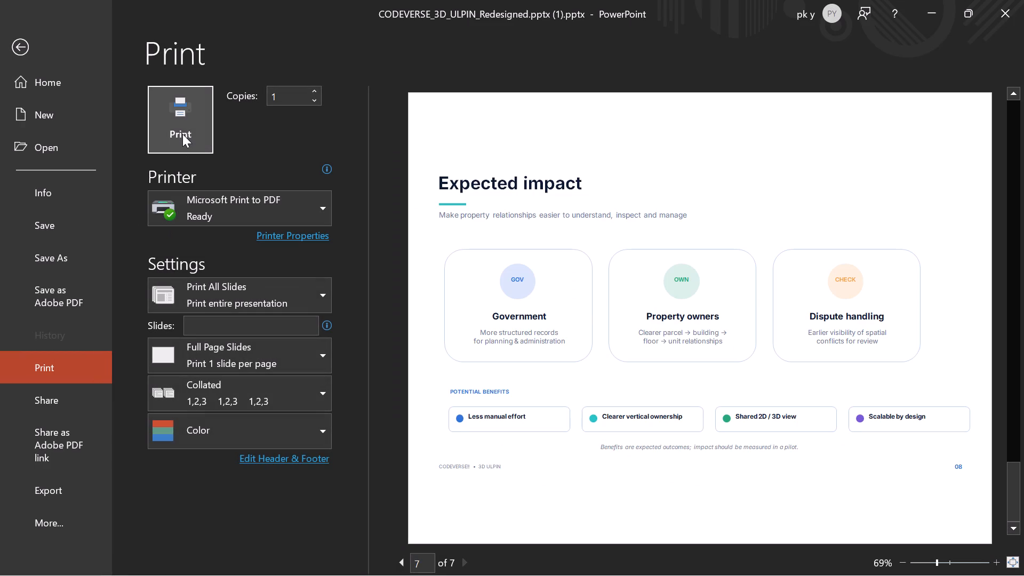
{"action": "left_click", "coordinate": [182, 134]}
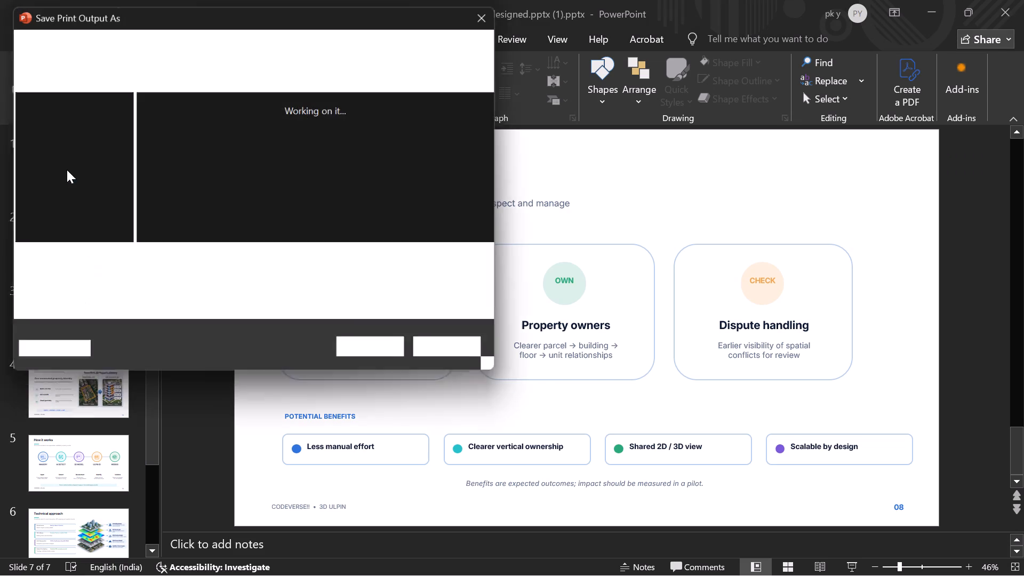
{"action": "left_click", "coordinate": [83, 205]}
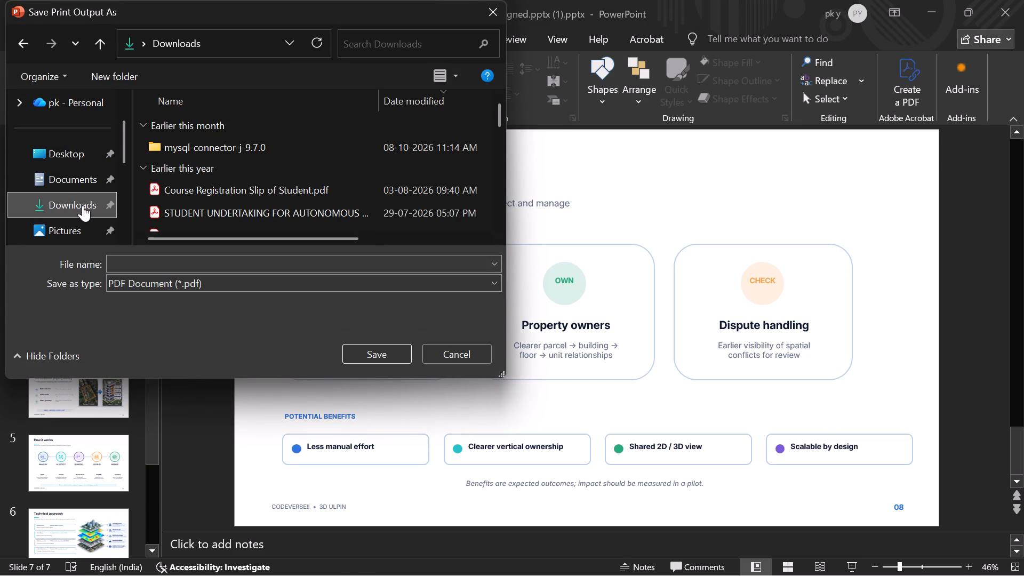
{"action": "left_click", "coordinate": [178, 257]}
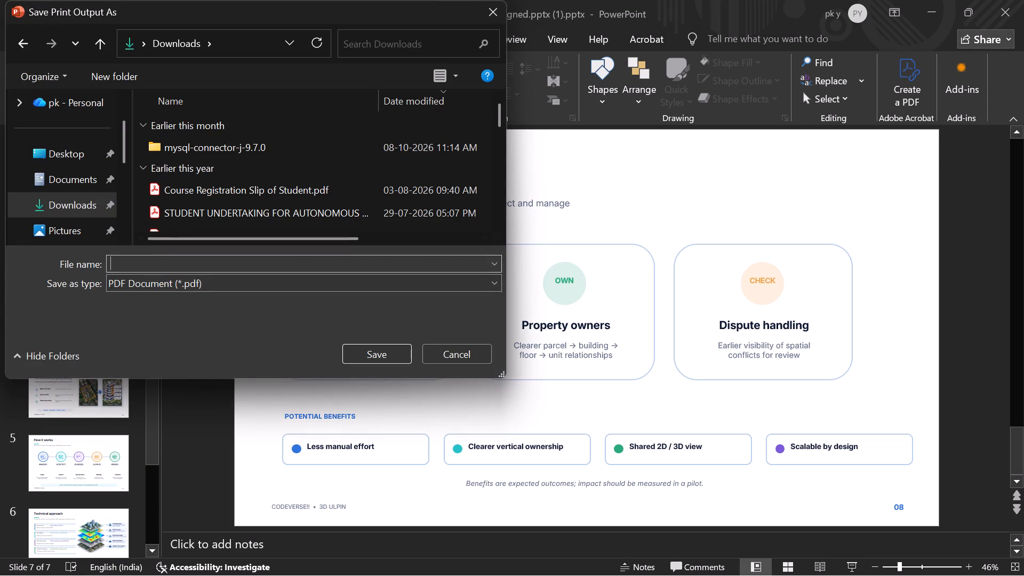
{"action": "type", "text": "finallly"}
{"action": "key", "text": "Return"}
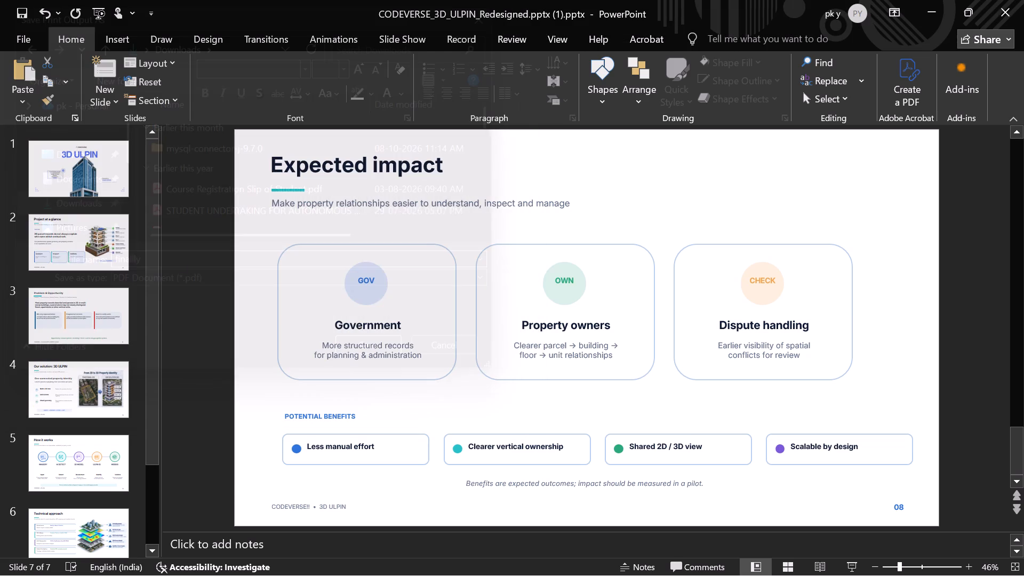
Close the presentation and return to the Downloads folder.
{"action": "left_click", "coordinate": [1023, 0]}
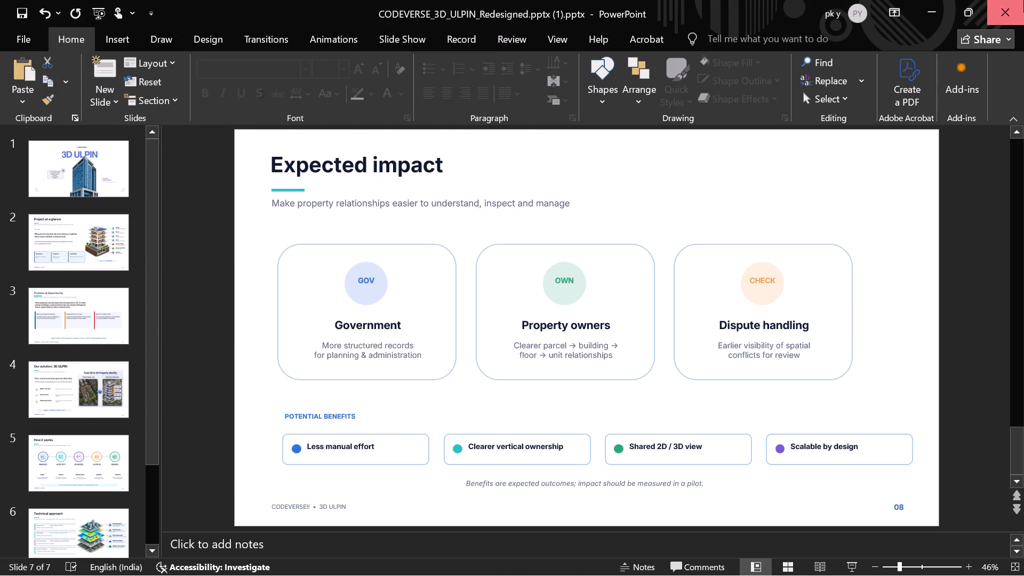
{"action": "left_click", "coordinate": [574, 414]}
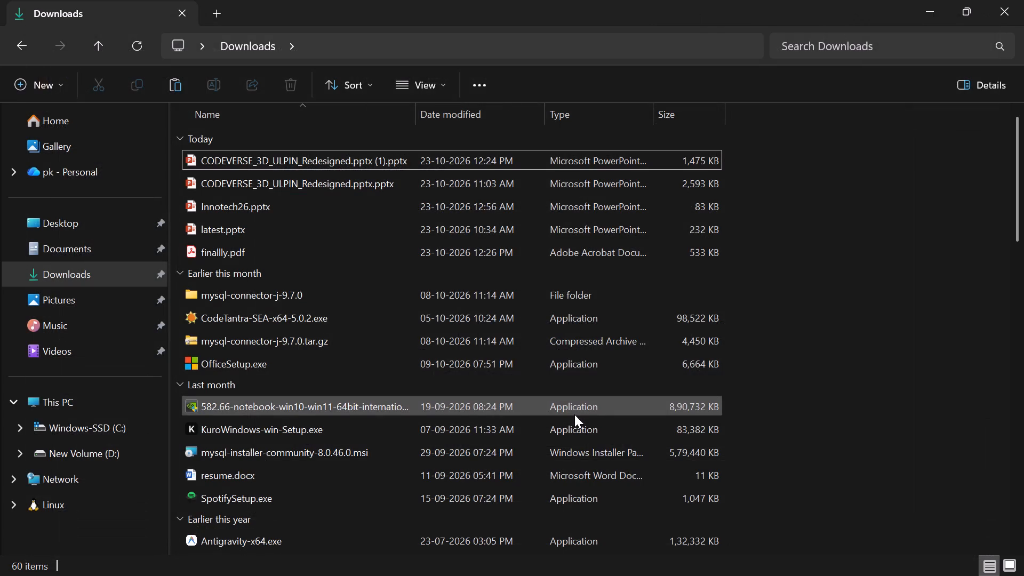
Open finallly.pdf from the Downloads folder in Adobe Acrobat and hide the All tools pane.
{"action": "scroll", "coordinate": [302, 238], "scroll_direction": "up", "scroll_amount": 1}
{"action": "double_click", "coordinate": [295, 243]}
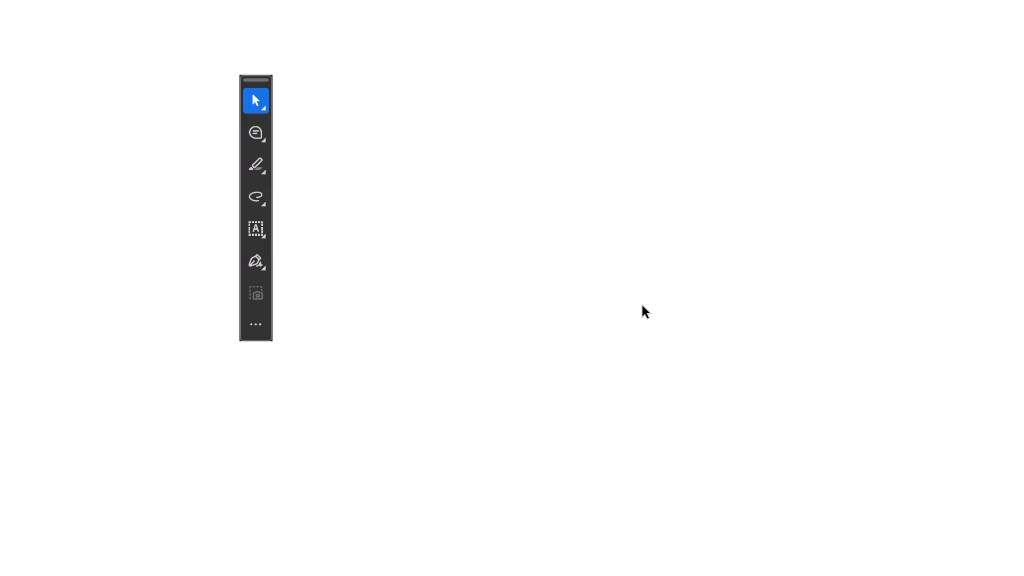
{"action": "scroll", "coordinate": [643, 306], "scroll_direction": "down", "scroll_amount": 1}
{"action": "key", "text": "Right"}
{"action": "key", "text": "Right"}
{"action": "left_click", "coordinate": [204, 79]}
{"action": "scroll", "coordinate": [204, 79], "scroll_direction": "down", "scroll_amount": 1}
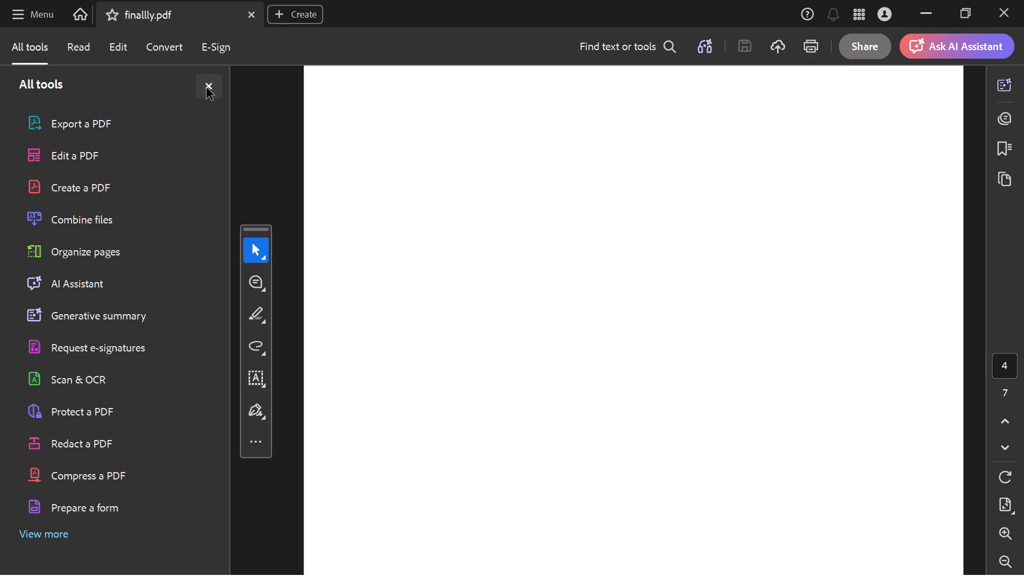
{"action": "left_click", "coordinate": [207, 88]}
Check the PDF page by page from the 3D ULPIN cover through Expected impact, closing Acrobat when done.
{"action": "key", "text": "Left"}
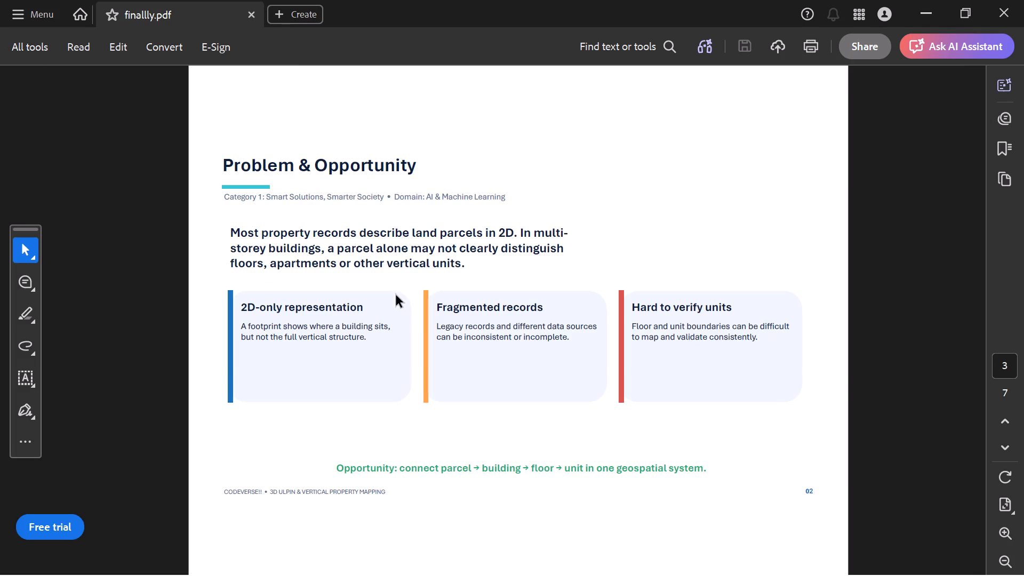
{"action": "key", "text": "Left"}
{"action": "key", "text": "Left"}
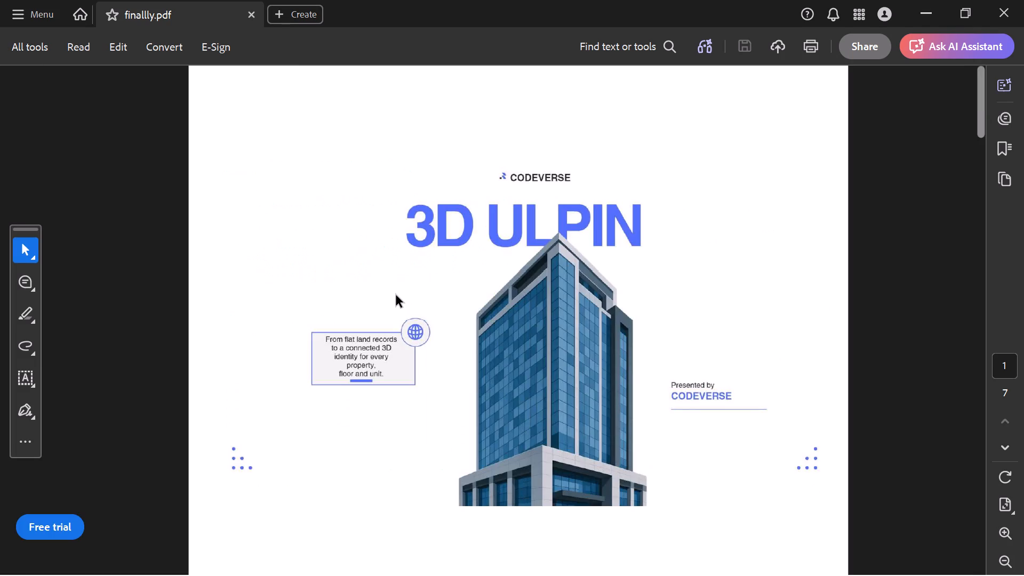
{"action": "key", "text": "Right"}
{"action": "key", "text": "Right"}
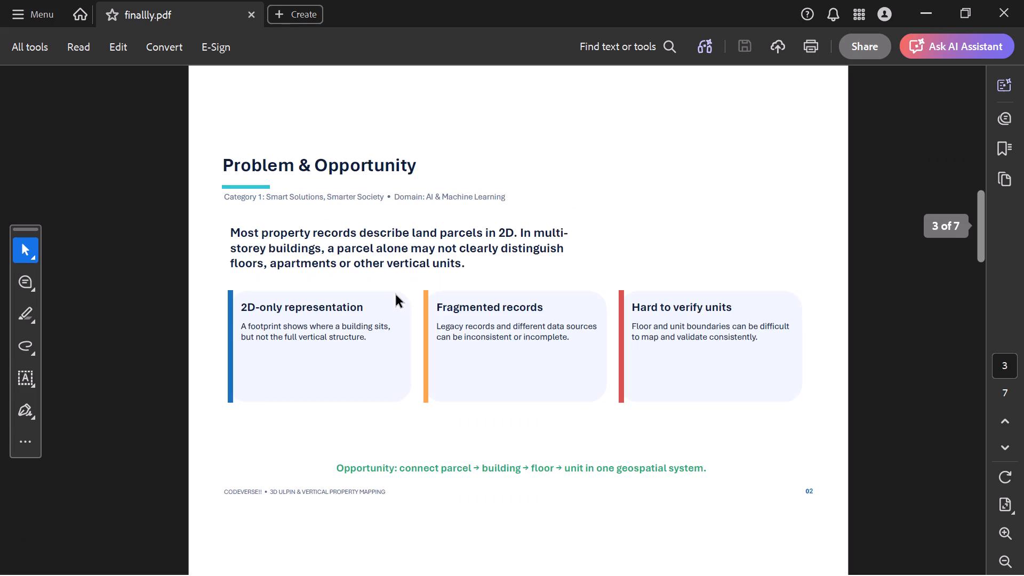
{"action": "key", "text": "Right"}
{"action": "key", "text": "Right"}
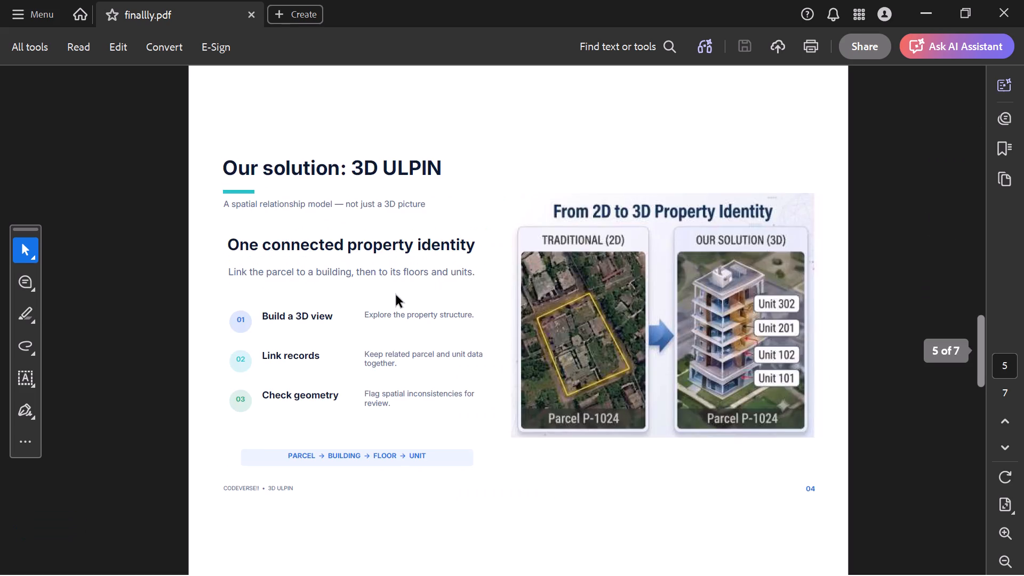
{"action": "key", "text": "Right"}
{"action": "key", "text": "Right"}
{"action": "key", "text": "Right"}
{"action": "key", "text": "Right"}
{"action": "left_click", "coordinate": [1023, 0]}
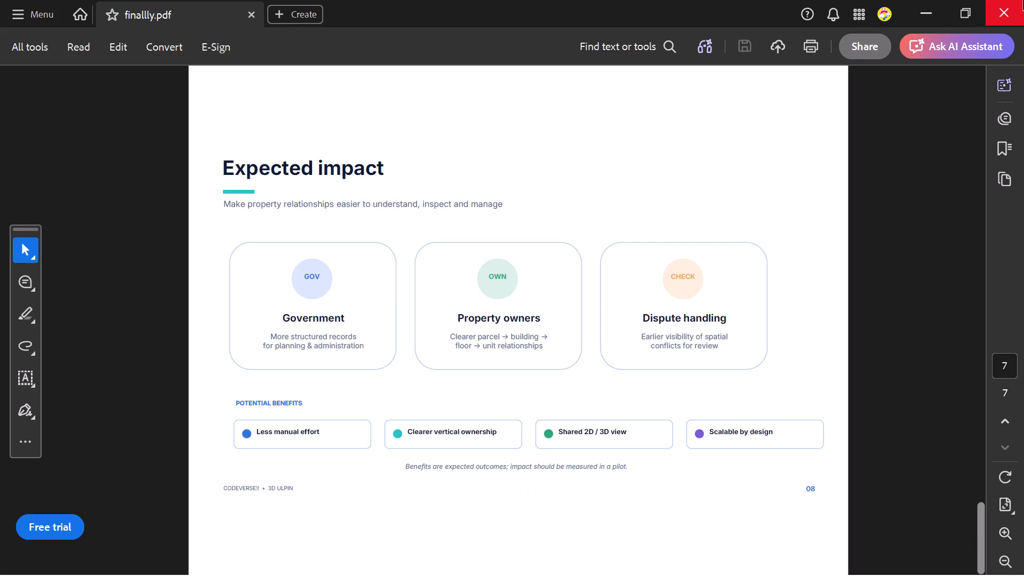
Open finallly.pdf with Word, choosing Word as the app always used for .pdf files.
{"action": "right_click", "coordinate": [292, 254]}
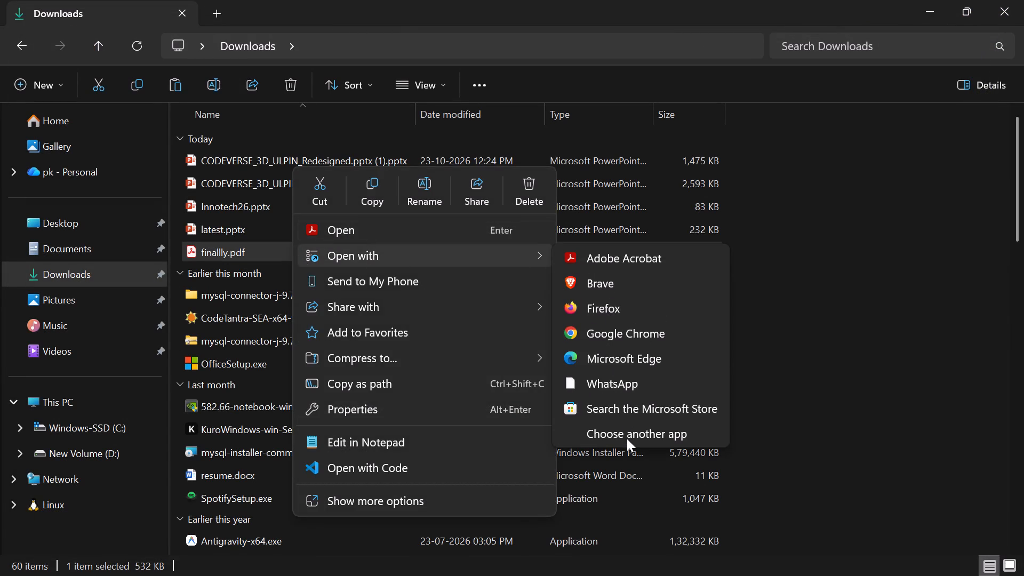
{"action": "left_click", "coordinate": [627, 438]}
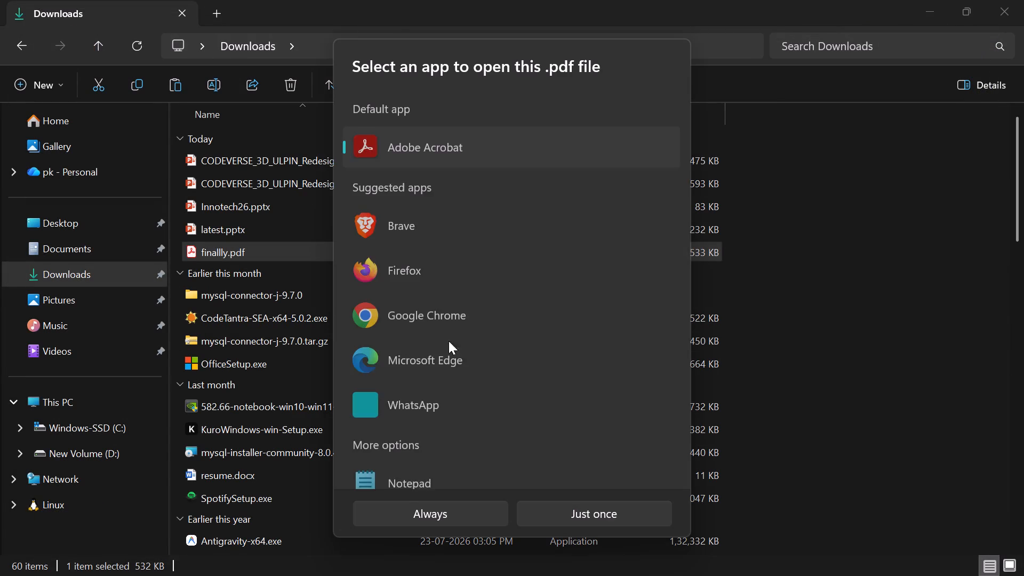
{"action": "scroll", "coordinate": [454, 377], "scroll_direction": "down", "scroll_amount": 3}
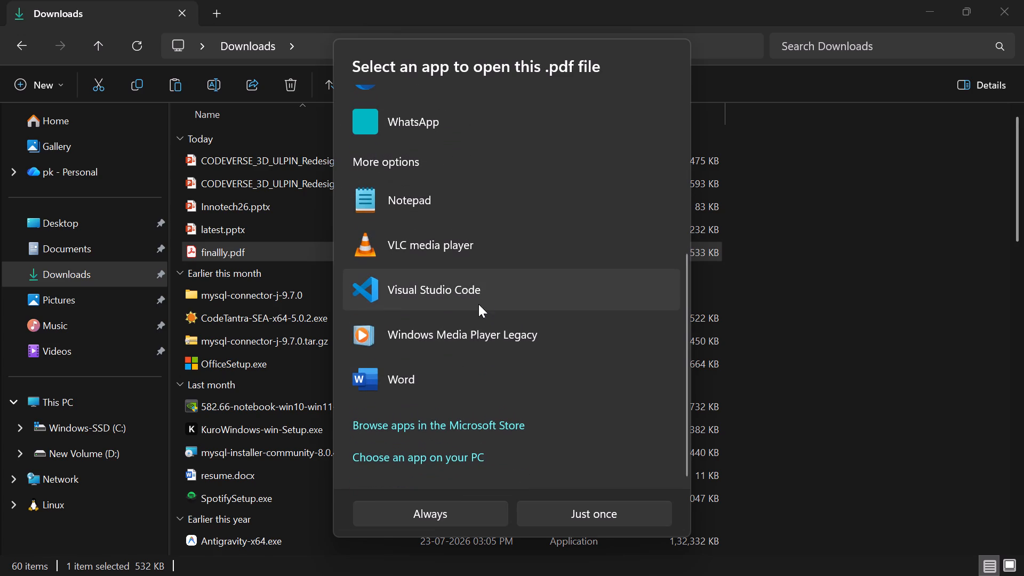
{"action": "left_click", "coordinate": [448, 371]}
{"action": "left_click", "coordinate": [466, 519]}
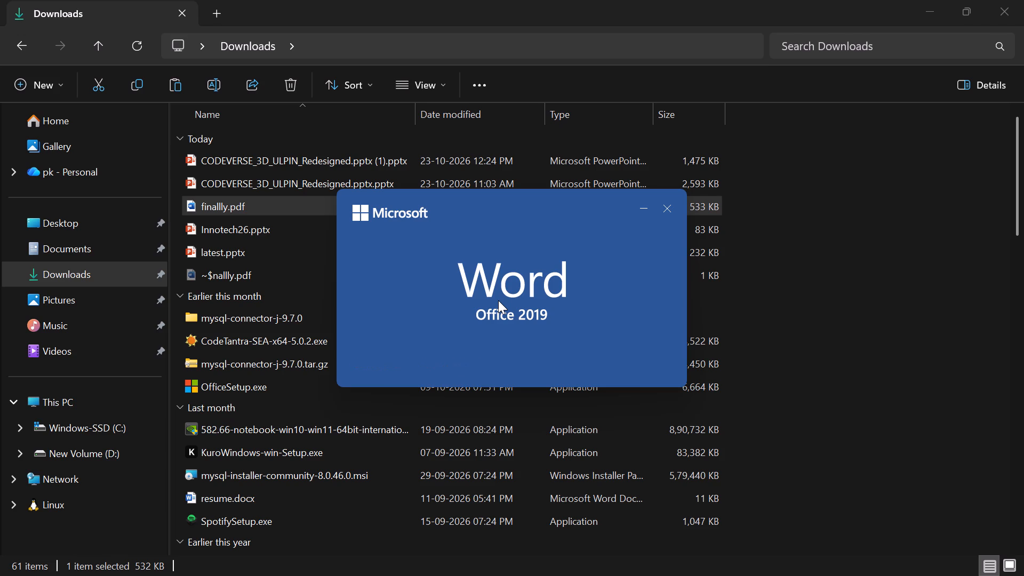
Examine the converted PDF's layout in Word from the cover to the start of Expected impact, closing Word when done.
{"action": "scroll", "coordinate": [498, 300], "scroll_direction": "down", "scroll_amount": 1}
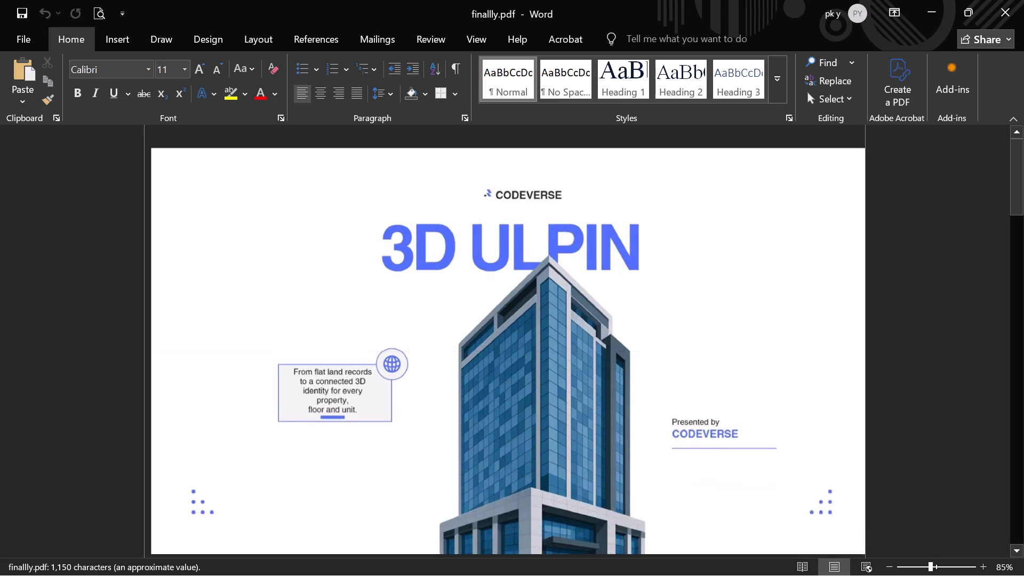
{"action": "scroll", "coordinate": [498, 300], "scroll_direction": "down", "scroll_amount": 6}
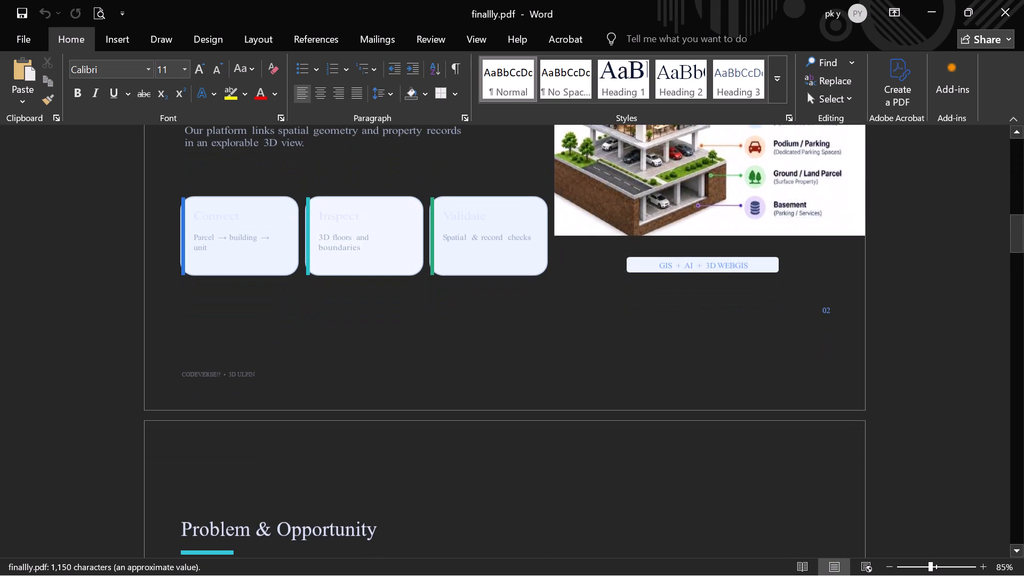
{"action": "scroll", "coordinate": [498, 300], "scroll_direction": "down", "scroll_amount": 3}
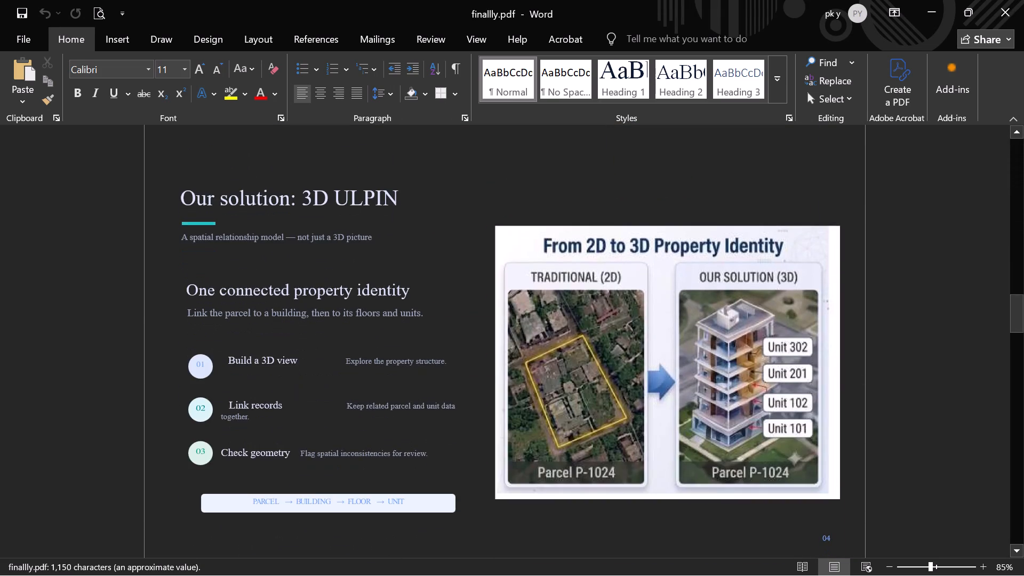
{"action": "scroll", "coordinate": [498, 300], "scroll_direction": "down", "scroll_amount": 5}
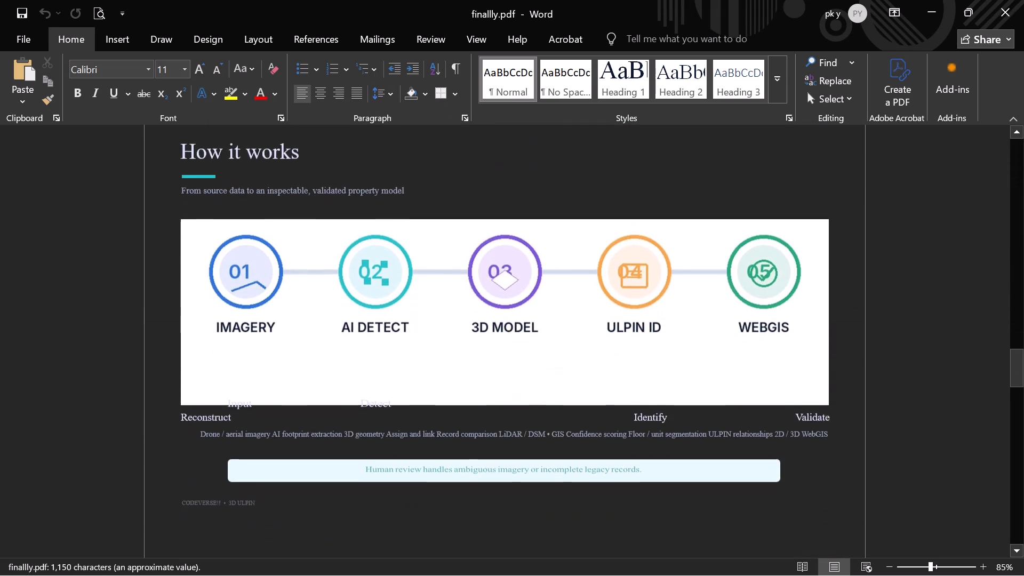
{"action": "scroll", "coordinate": [498, 300], "scroll_direction": "down", "scroll_amount": 6}
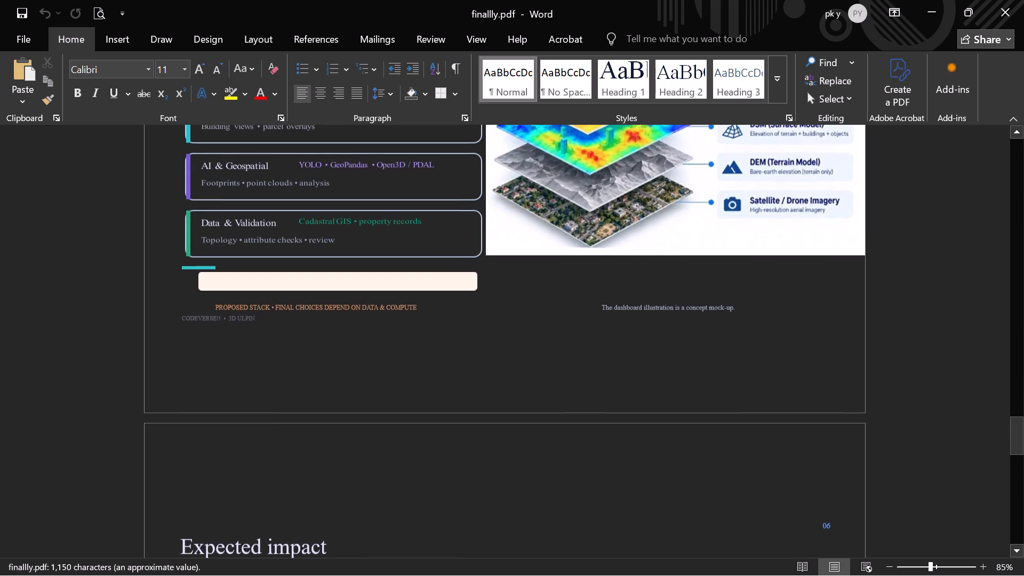
{"action": "left_click", "coordinate": [1023, 0]}
Open finallly.pdf with Adobe Acrobat to view its cover page, and close it again.
{"action": "right_click", "coordinate": [295, 206]}
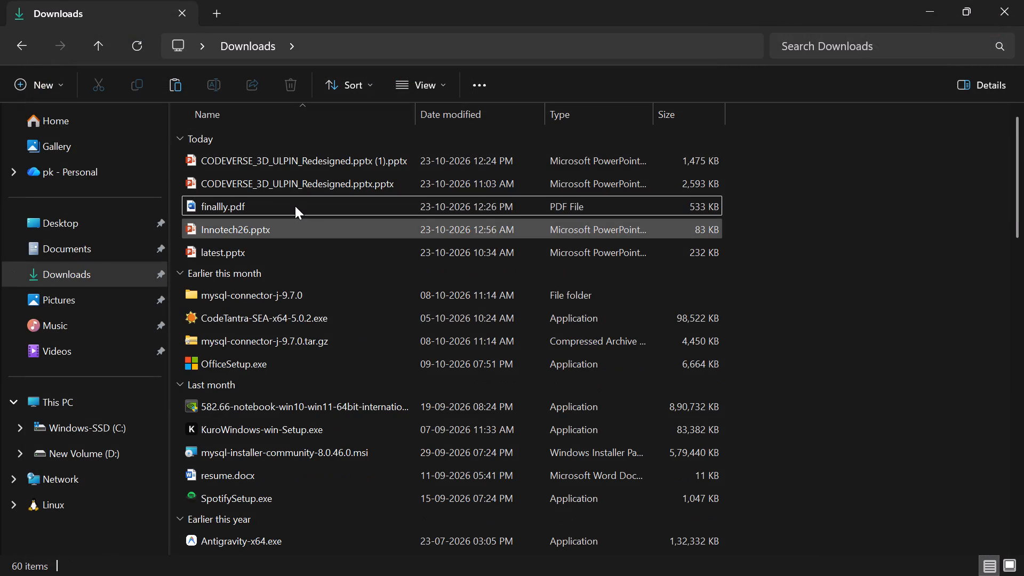
{"action": "left_click", "coordinate": [210, 202]}
{"action": "right_click", "coordinate": [210, 202]}
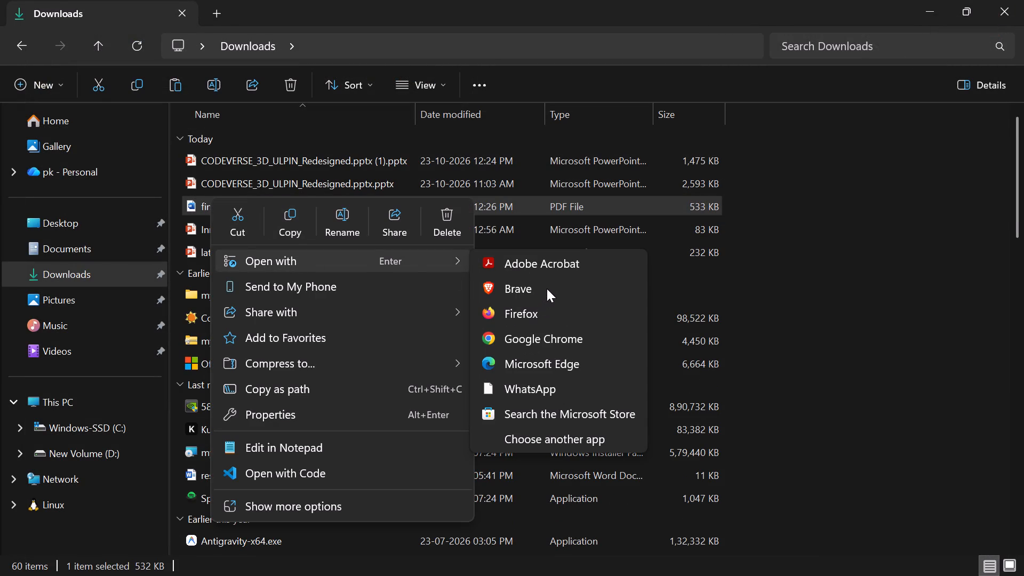
{"action": "left_click", "coordinate": [561, 266]}
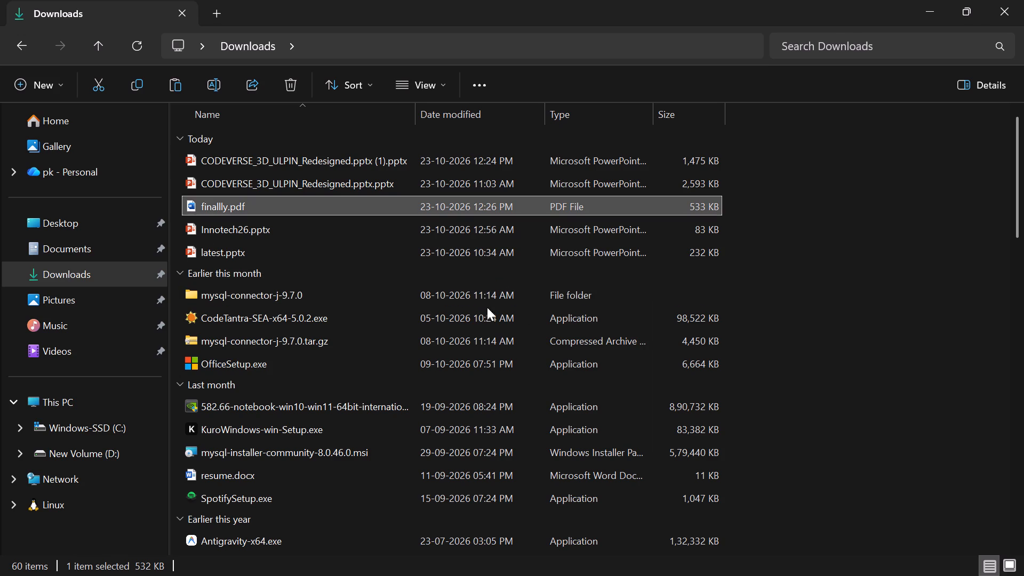
{"action": "left_click", "coordinate": [1023, 0]}
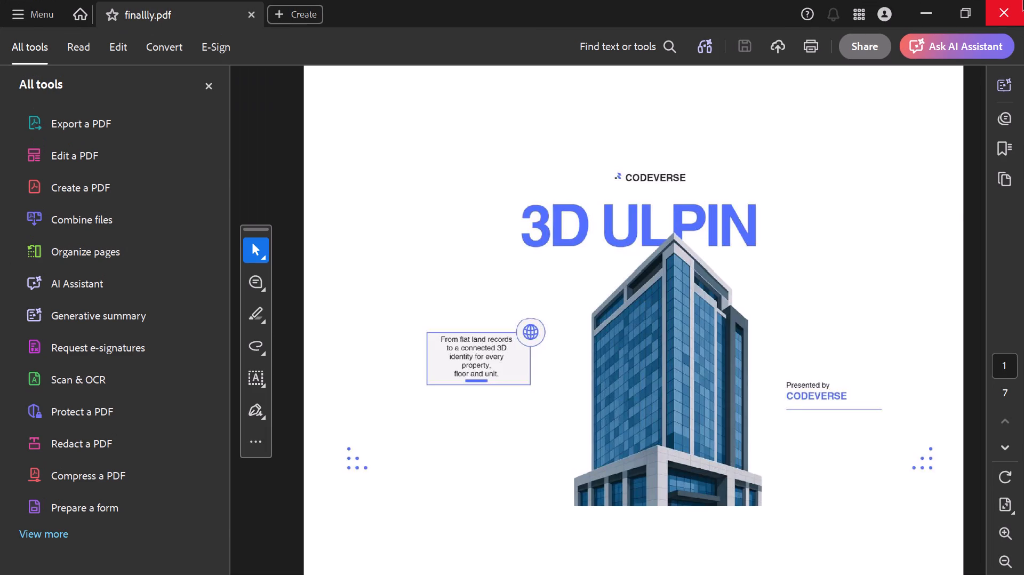
Switch to Windows Settings, search for default, and open the Default apps page.
{"action": "right_click", "coordinate": [244, 196]}
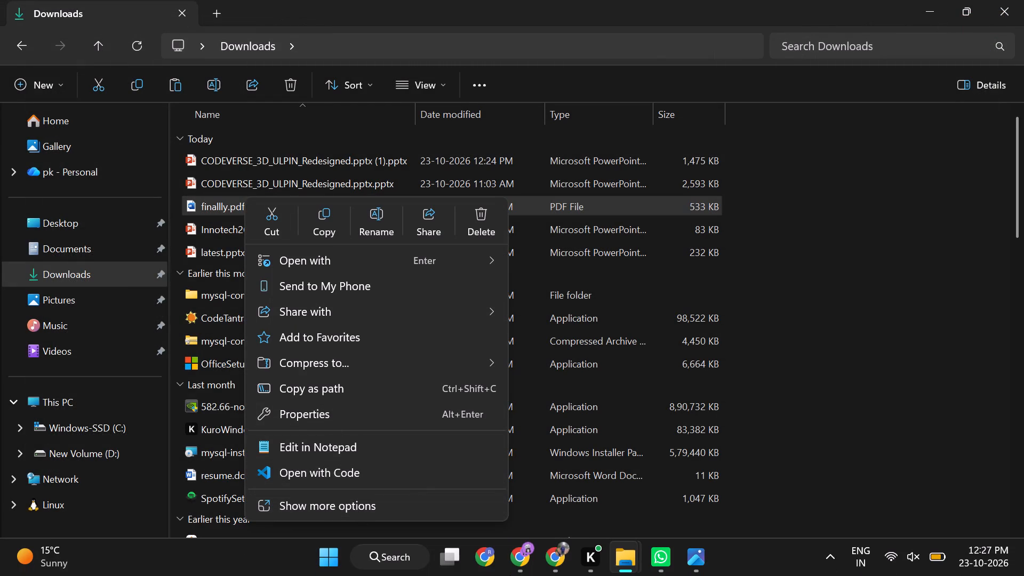
{"action": "left_click", "coordinate": [326, 559]}
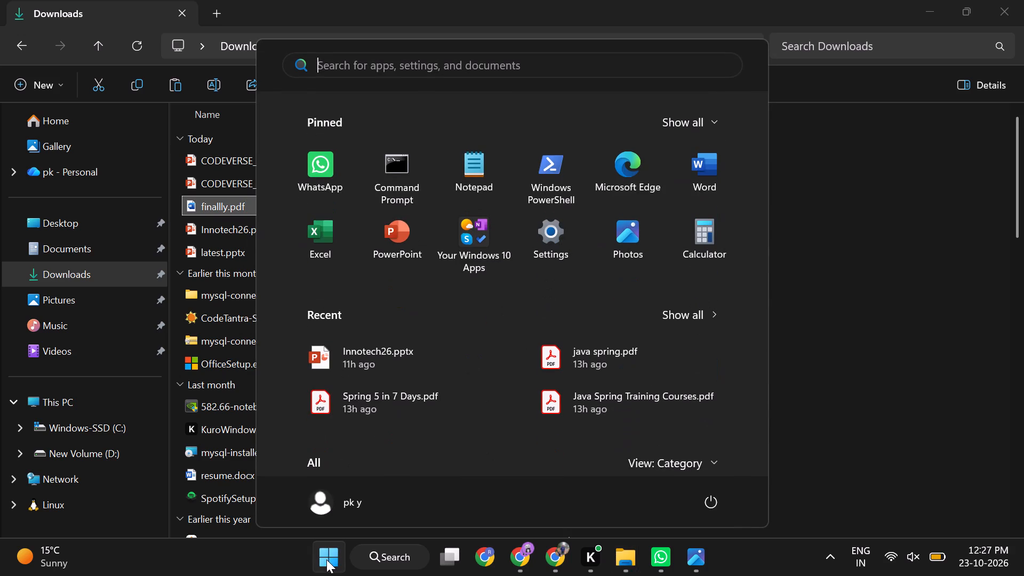
{"action": "left_click", "coordinate": [543, 226]}
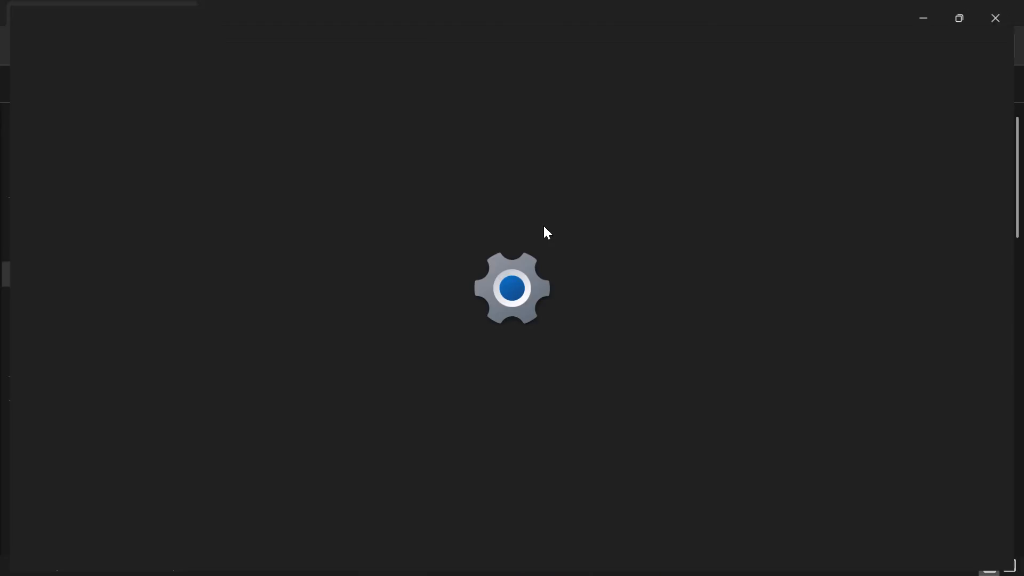
{"action": "type", "text": "default"}
{"action": "key", "text": "space"}
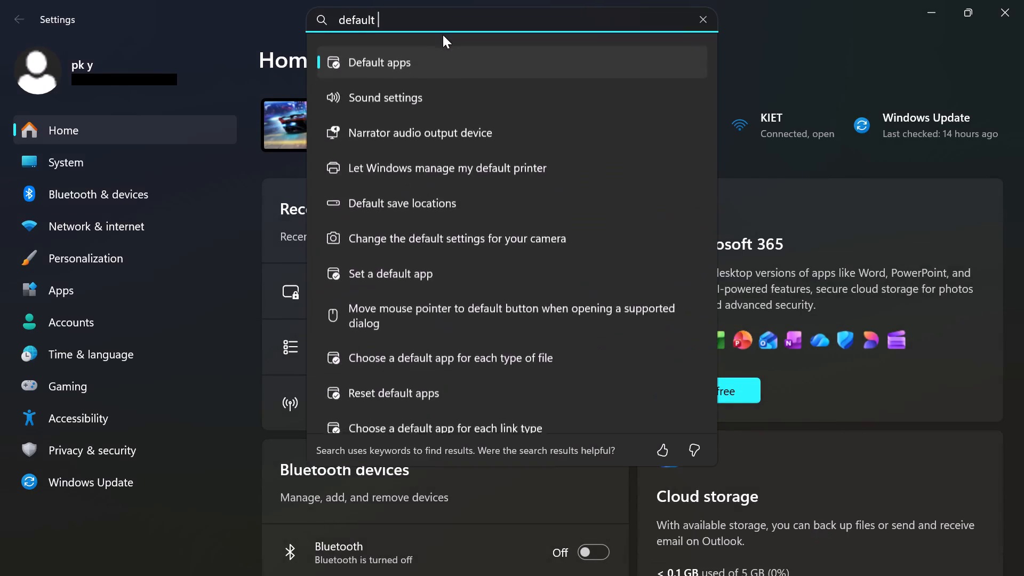
{"action": "left_click", "coordinate": [439, 48]}
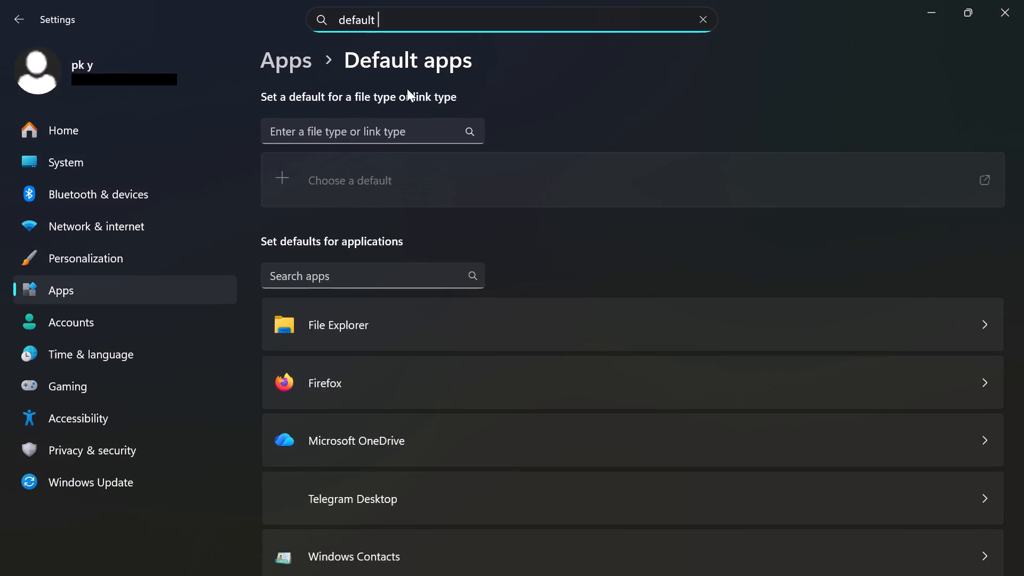
Set Adobe Acrobat as the default app for .pdf files, check its file type list, and close Settings.
{"action": "scroll", "coordinate": [611, 266], "scroll_direction": "down", "scroll_amount": 1}
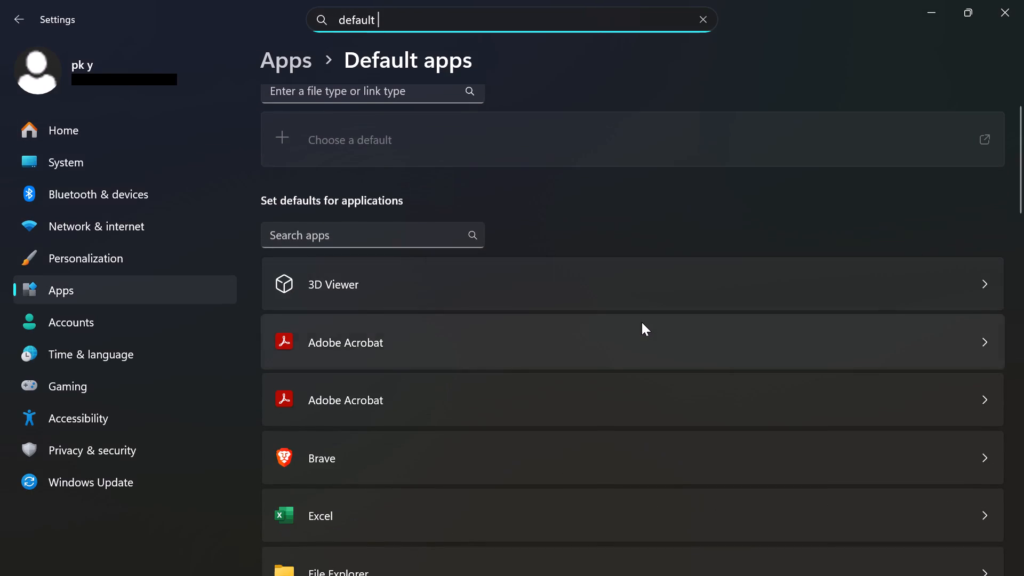
{"action": "left_click", "coordinate": [642, 322]}
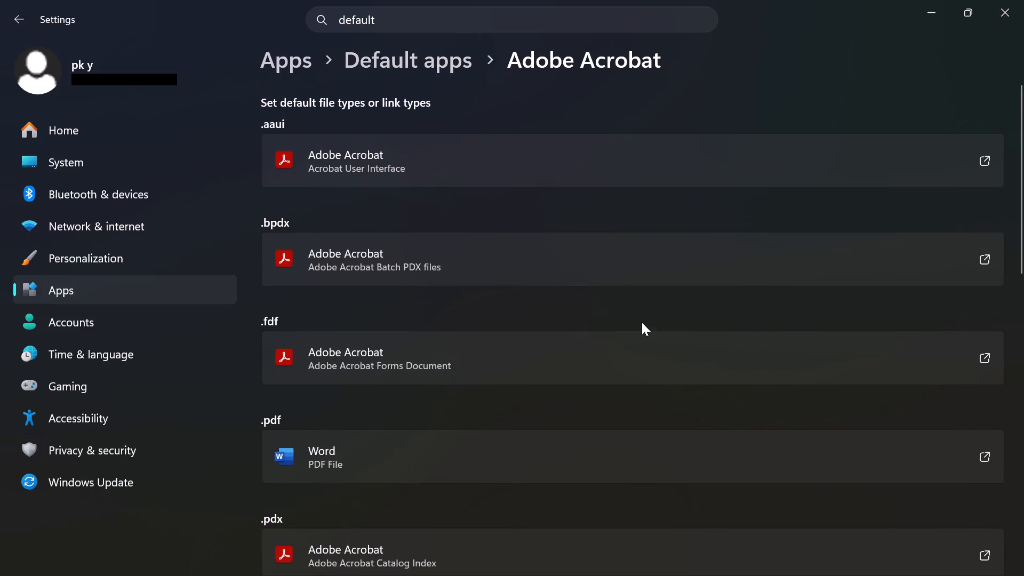
{"action": "scroll", "coordinate": [642, 322], "scroll_direction": "down", "scroll_amount": 1}
{"action": "left_click", "coordinate": [787, 400]}
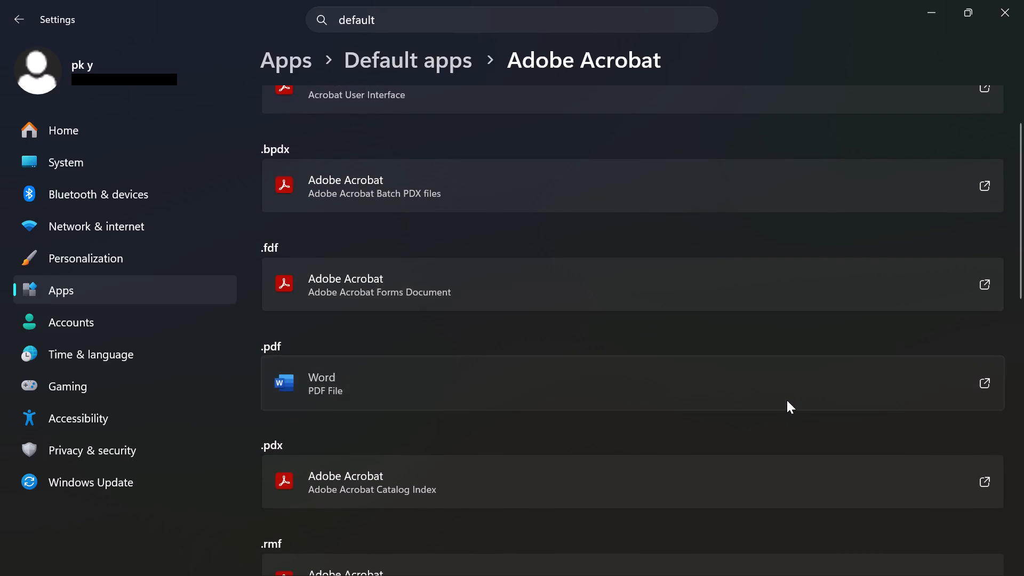
{"action": "left_click", "coordinate": [987, 388]}
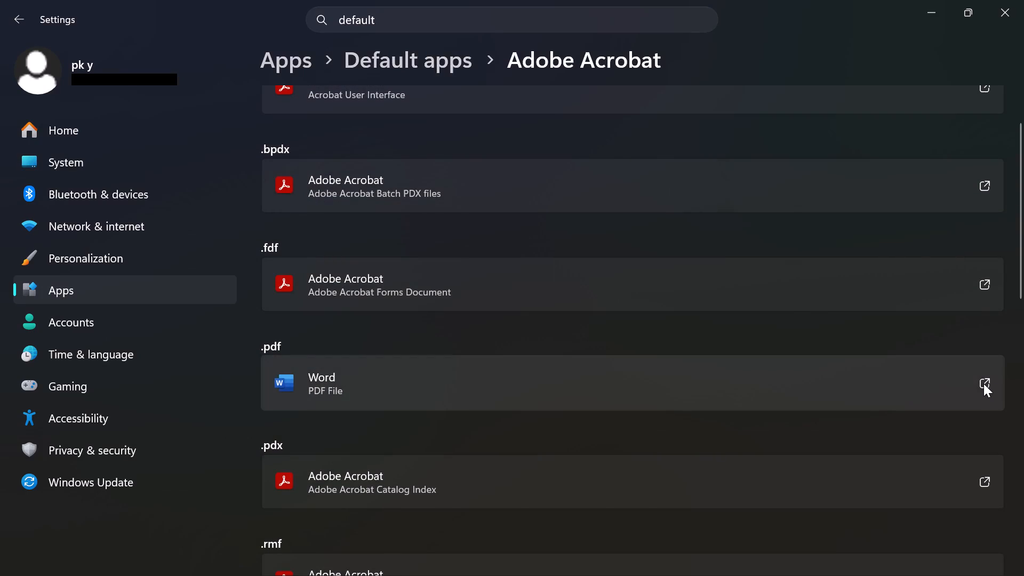
{"action": "left_click", "coordinate": [983, 383]}
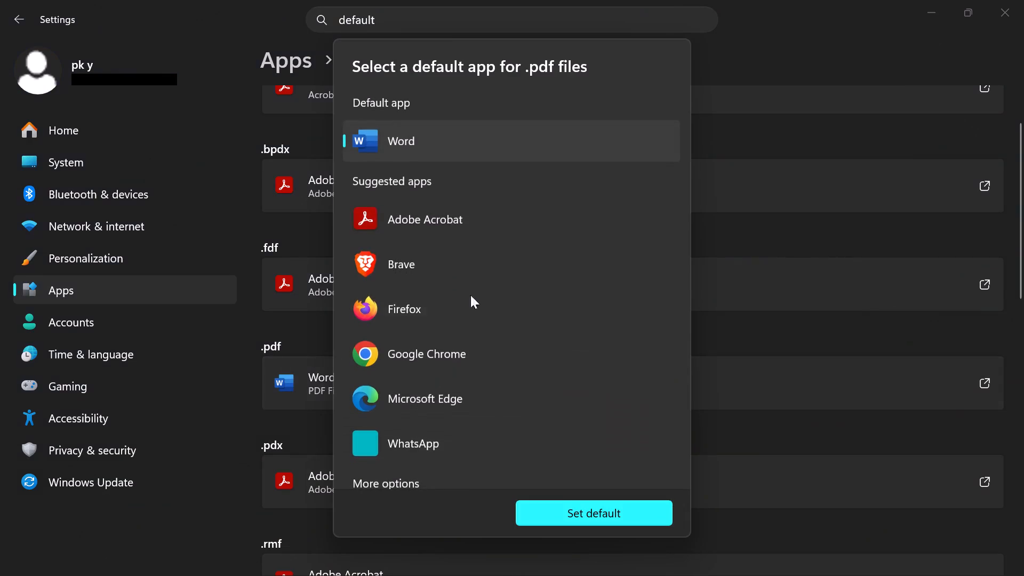
{"action": "left_click", "coordinate": [453, 229]}
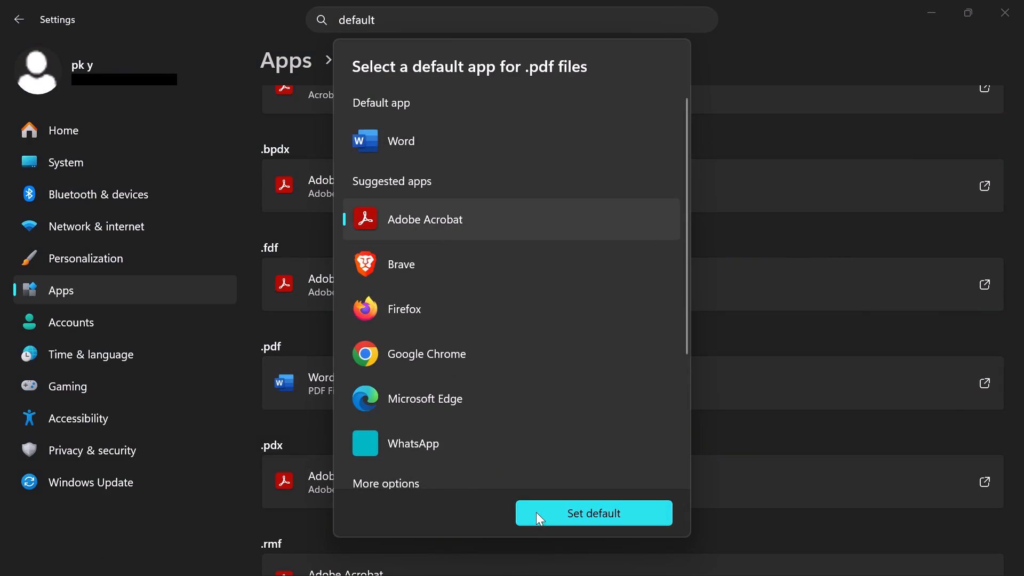
{"action": "left_click", "coordinate": [542, 511]}
{"action": "scroll", "coordinate": [459, 402], "scroll_direction": "down", "scroll_amount": 1}
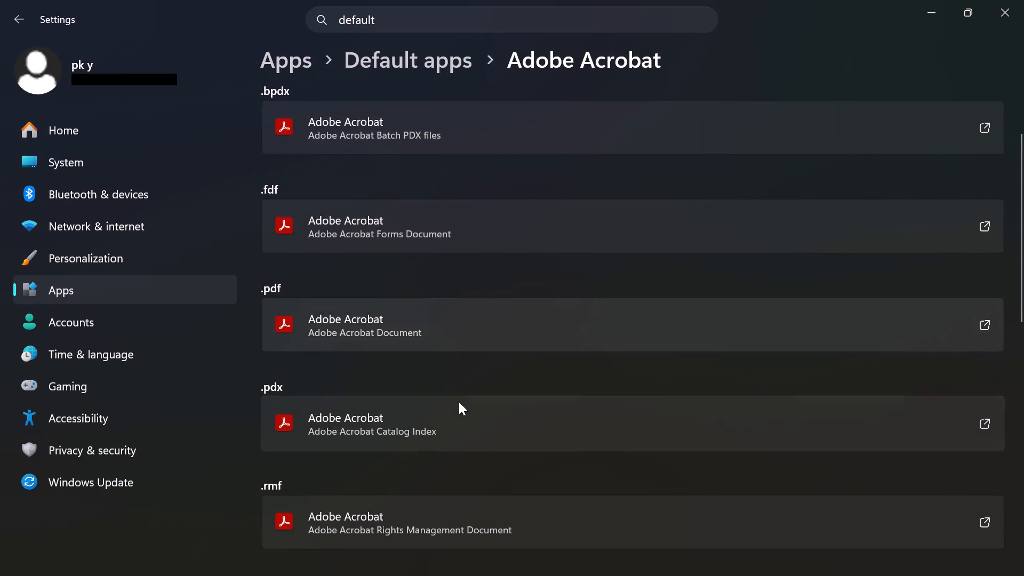
{"action": "scroll", "coordinate": [459, 402], "scroll_direction": "down", "scroll_amount": 1}
{"action": "scroll", "coordinate": [459, 402], "scroll_direction": "up", "scroll_amount": 6}
{"action": "left_click", "coordinate": [1023, 0]}
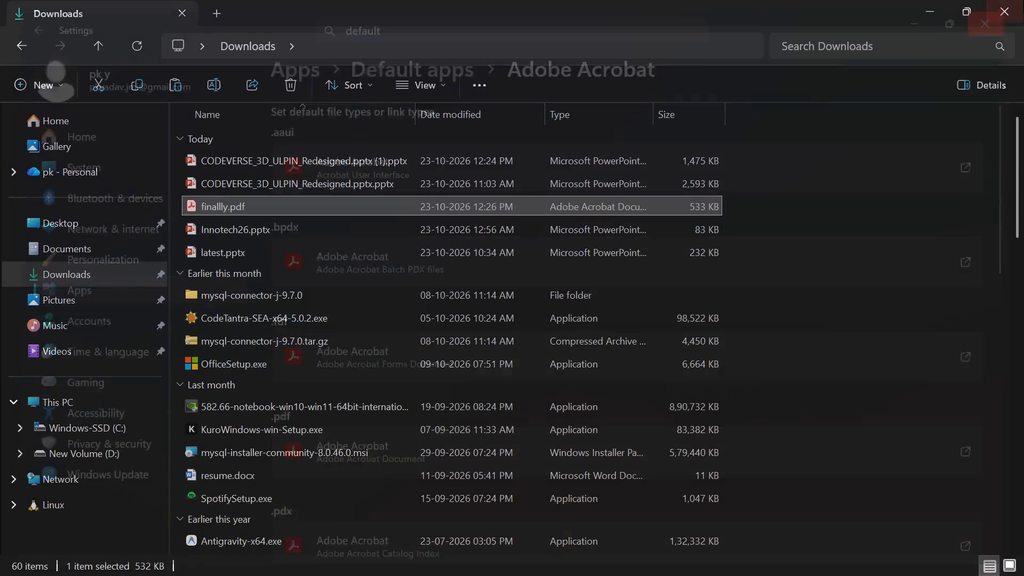
Open finallly.pdf from the Downloads folder in the default PDF app, Adobe Acrobat.
{"action": "double_click", "coordinate": [287, 201]}
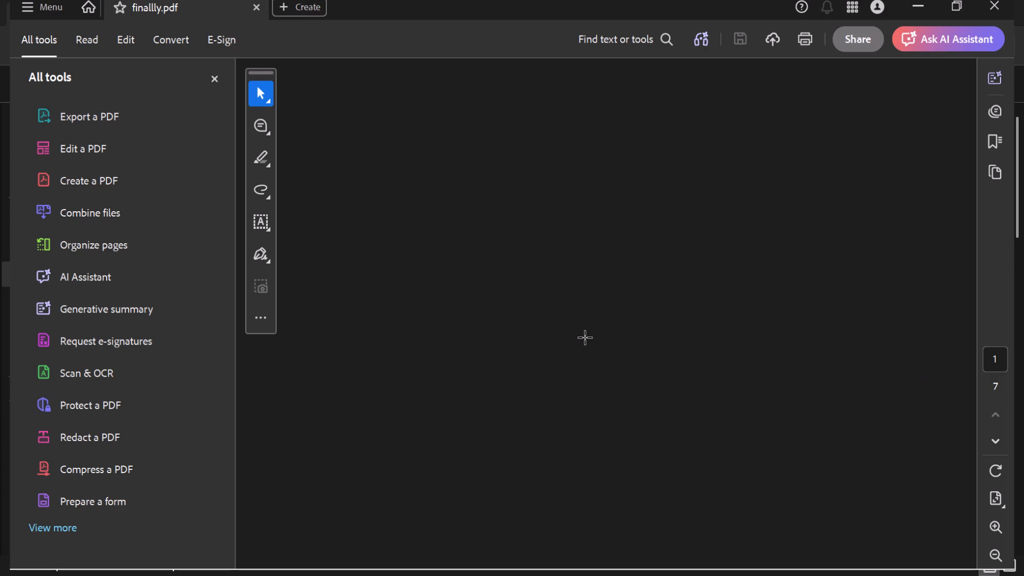
Page through finallly.pdf to its last page and back to the start to check every slide, and close Acrobat.
{"action": "scroll", "coordinate": [588, 337], "scroll_direction": "down", "scroll_amount": 7}
{"action": "key", "text": "Right"}
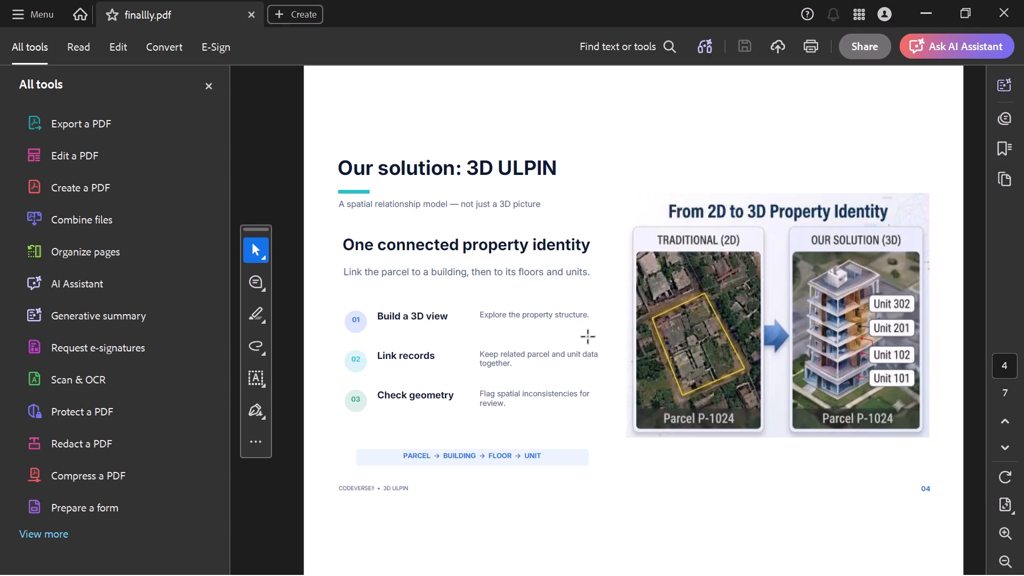
{"action": "key", "text": "Right"}
{"action": "key", "text": "Right"}
{"action": "key", "text": "Right"}
{"action": "key", "text": "Right"}
{"action": "key", "text": "Right"}
{"action": "key", "text": "Right"}
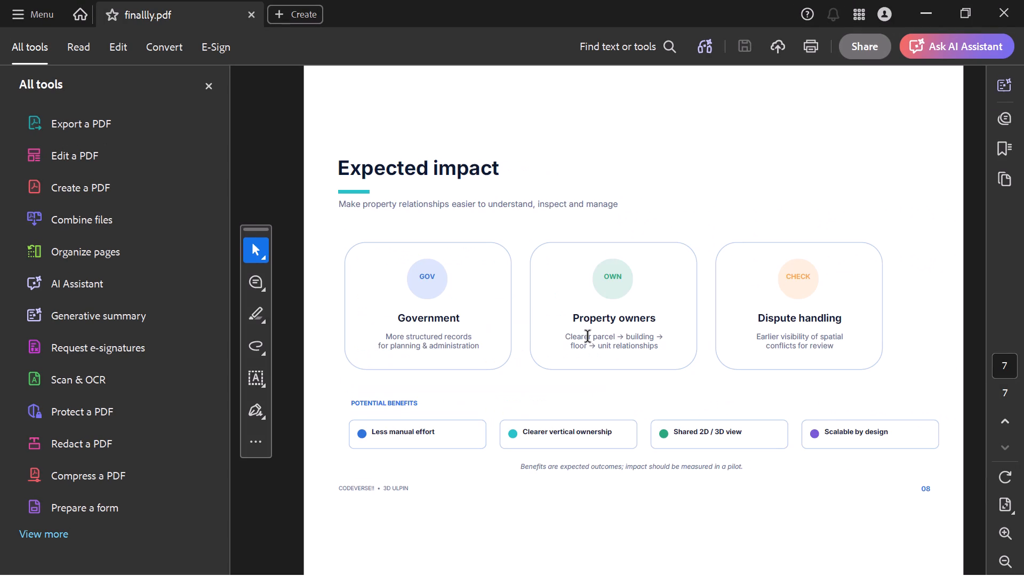
{"action": "key", "text": "Right"}
{"action": "key", "text": "Left"}
{"action": "key", "text": "Left"}
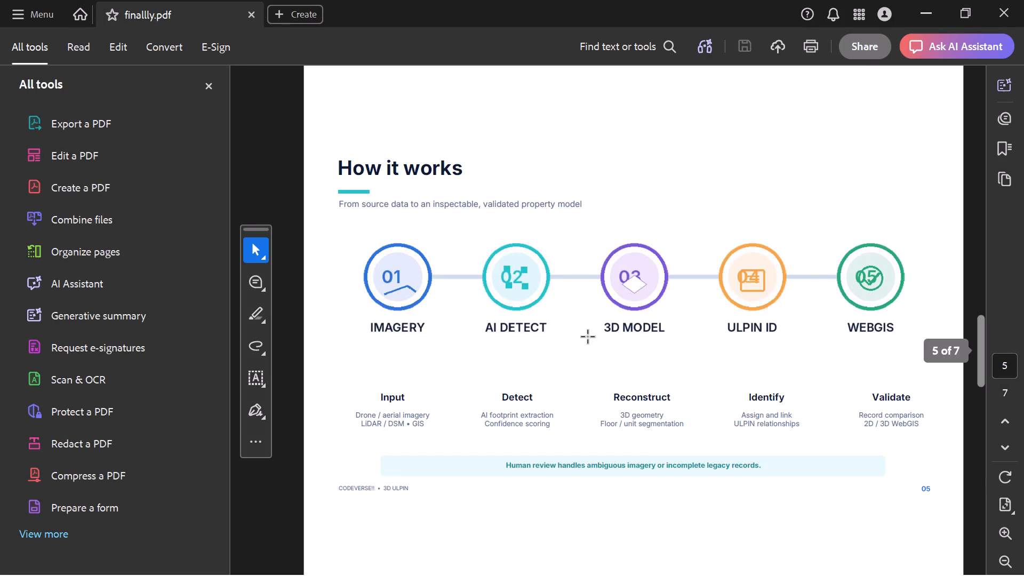
{"action": "key", "text": "Left"}
{"action": "key", "text": "Left"}
{"action": "key", "text": "Left"}
{"action": "key", "text": "Left"}
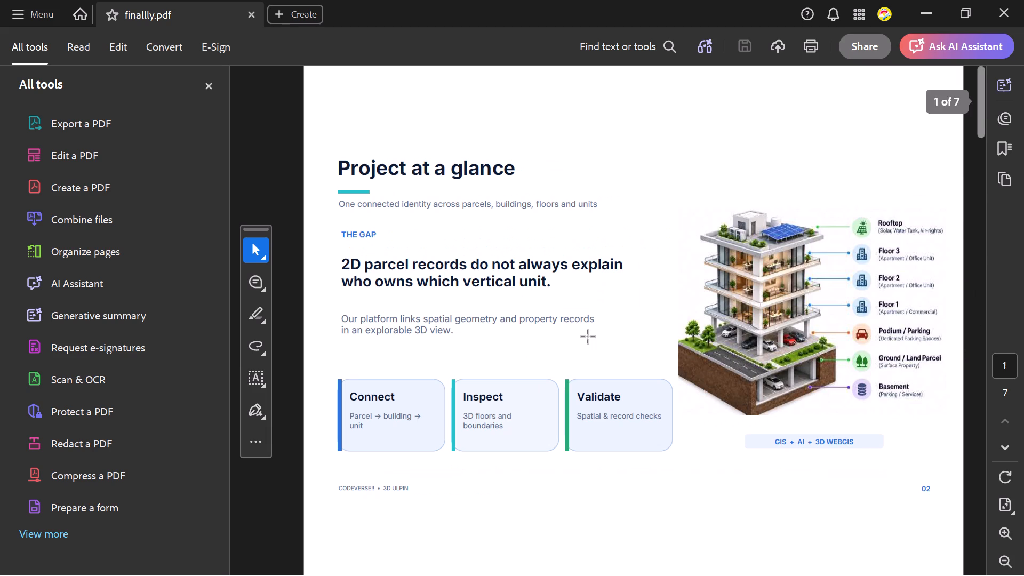
{"action": "key", "text": "Left"}
{"action": "key", "text": "Right"}
{"action": "key", "text": "Left"}
{"action": "left_click", "coordinate": [1023, 0]}
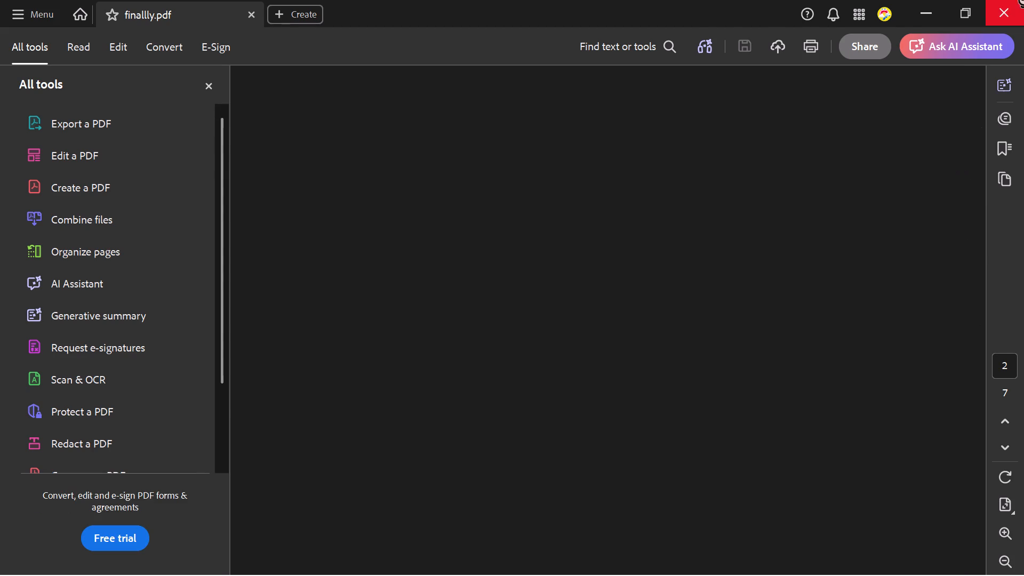
{"action": "right_click", "coordinate": [302, 204]}
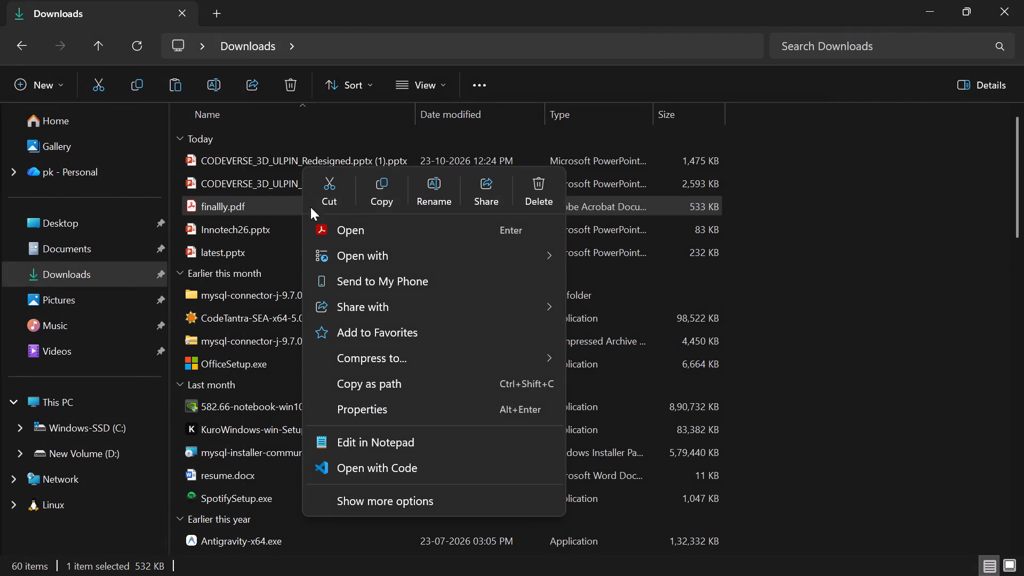
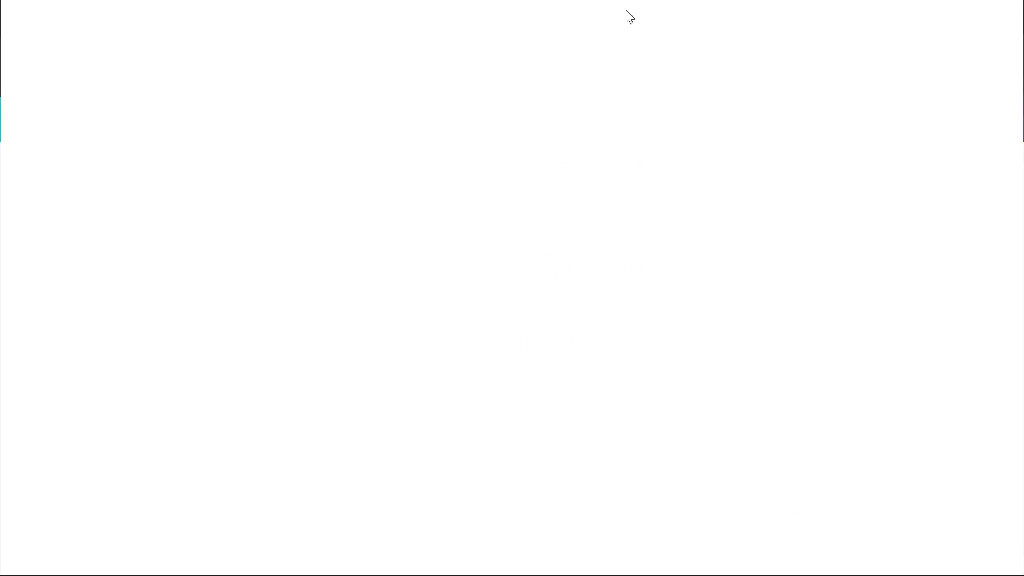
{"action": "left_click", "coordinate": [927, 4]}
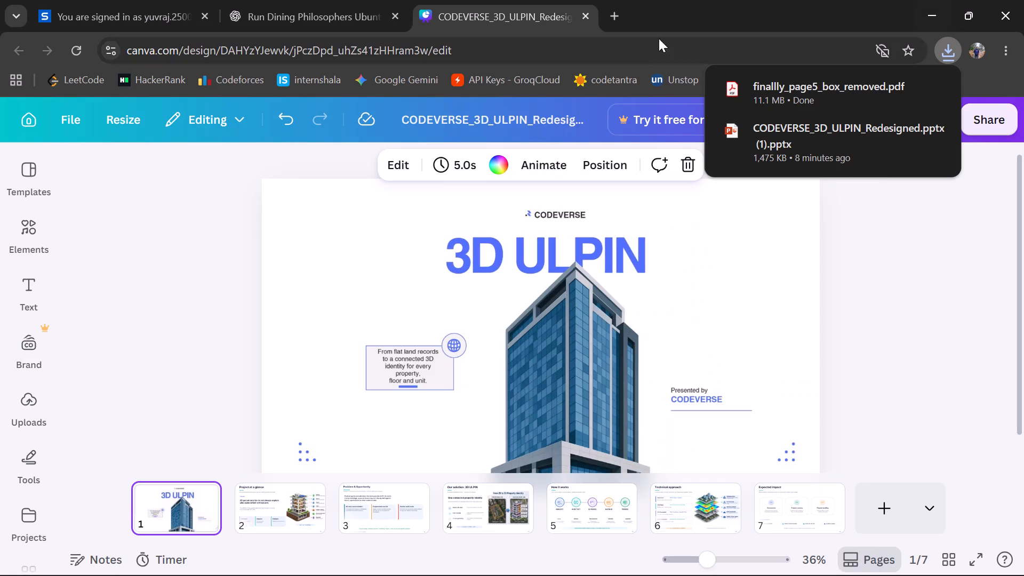
Search Google for canva in a new browser tab and open the Canva home page through its login result.
{"action": "left_click", "coordinate": [618, 11]}
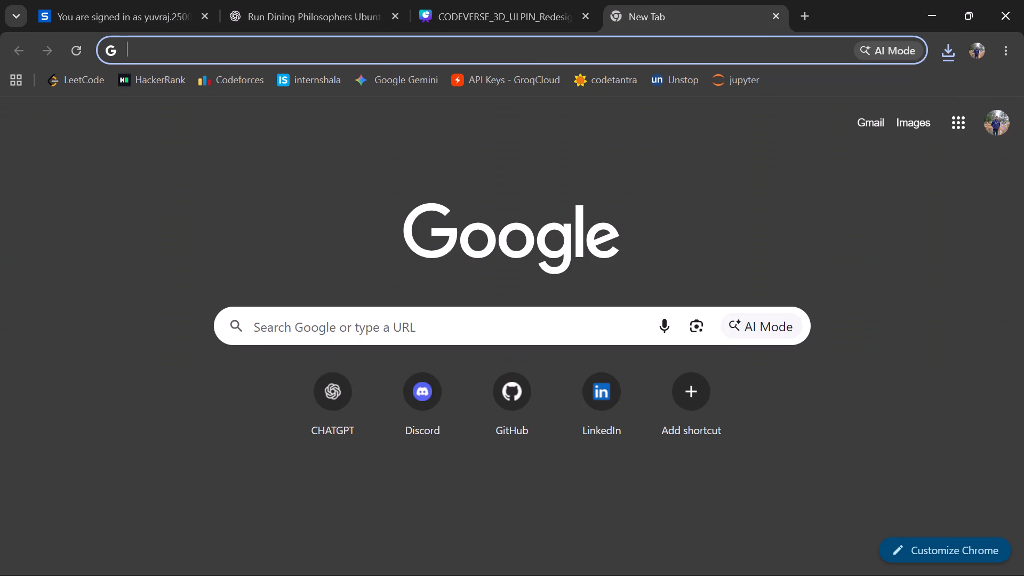
{"action": "left_click", "coordinate": [370, 315]}
{"action": "left_click", "coordinate": [379, 371]}
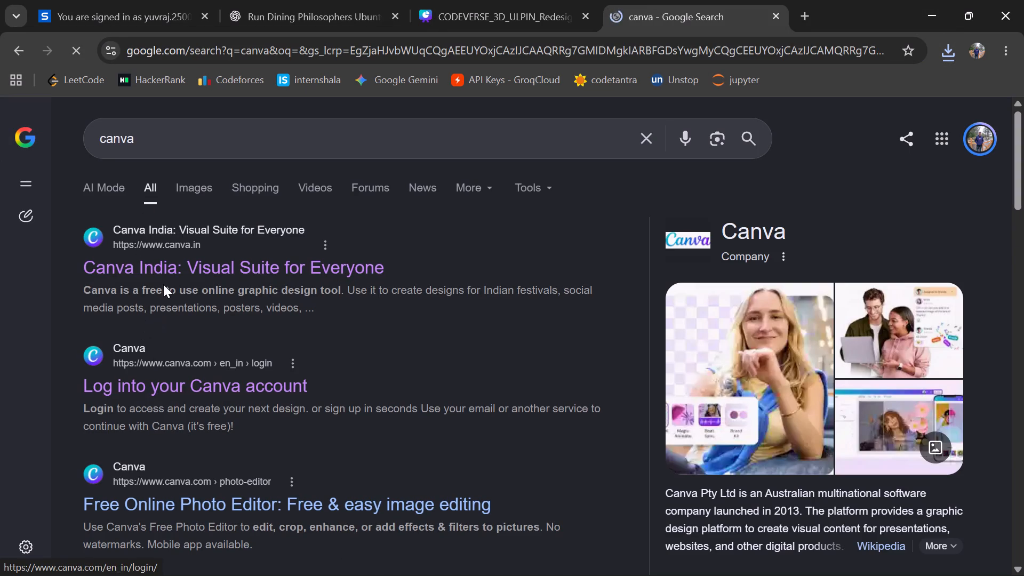
{"action": "left_click", "coordinate": [177, 395]}
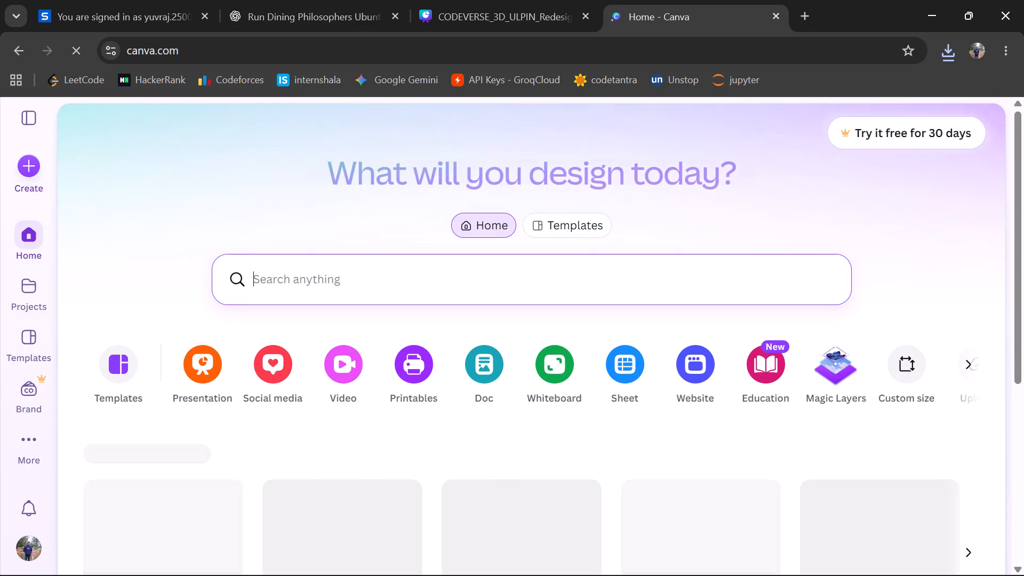
Upload finallly_page5_box_removed.pdf from the Downloads folder to Canva.
{"action": "scroll", "coordinate": [863, 363], "scroll_direction": "left", "scroll_amount": 4}
{"action": "left_click", "coordinate": [879, 367]}
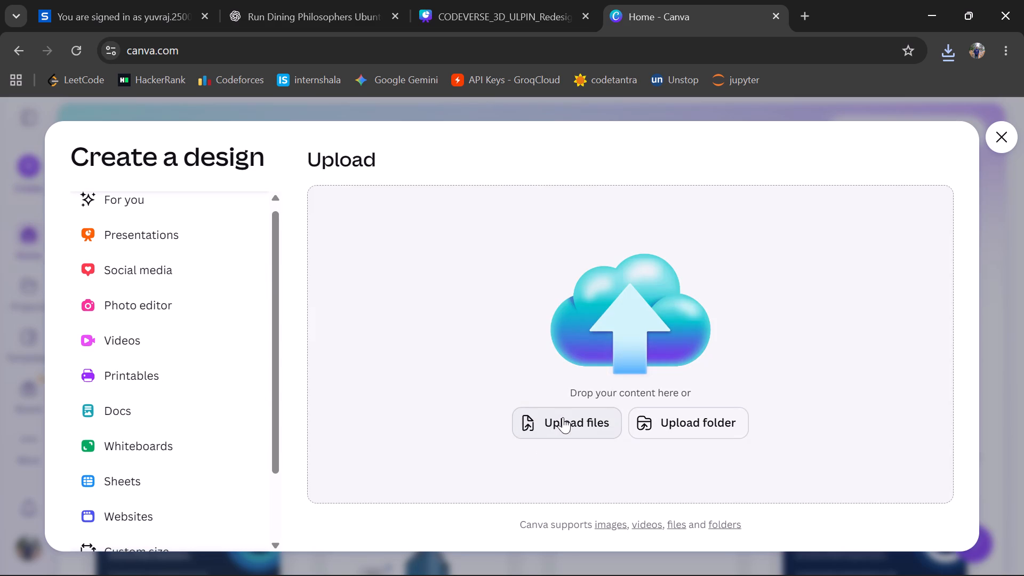
{"action": "left_click", "coordinate": [563, 417]}
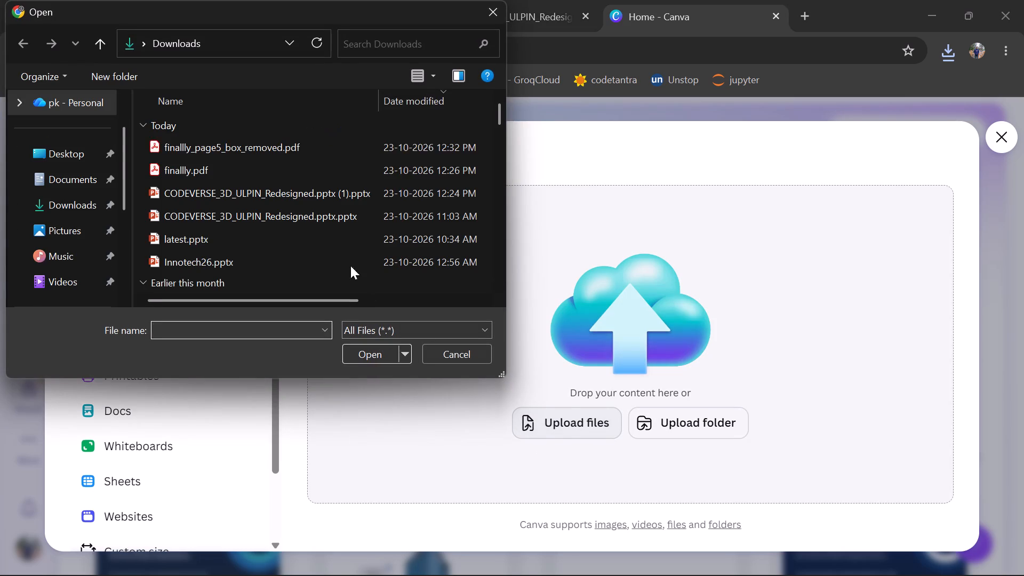
{"action": "left_click", "coordinate": [237, 147]}
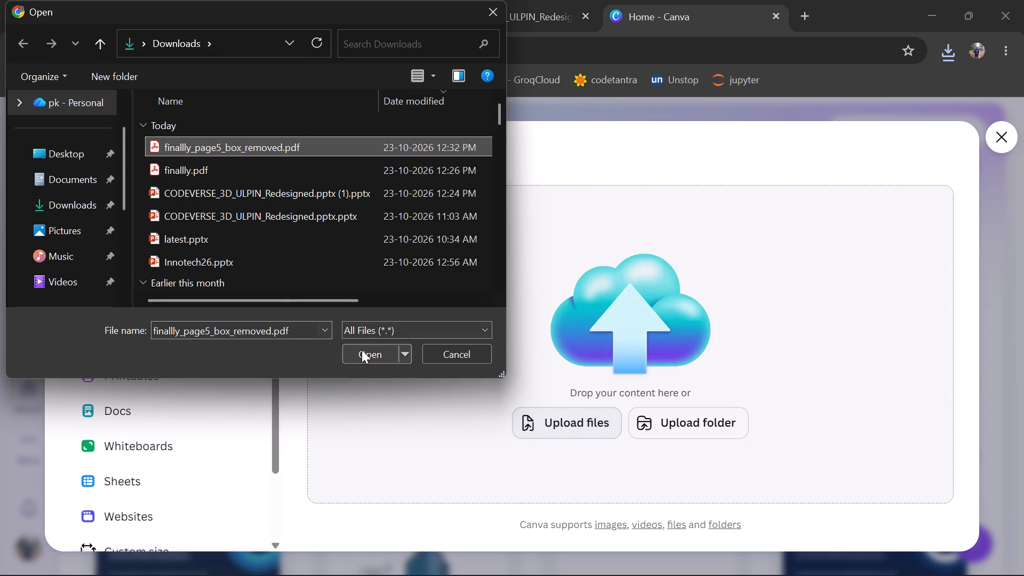
{"action": "left_click", "coordinate": [362, 350]}
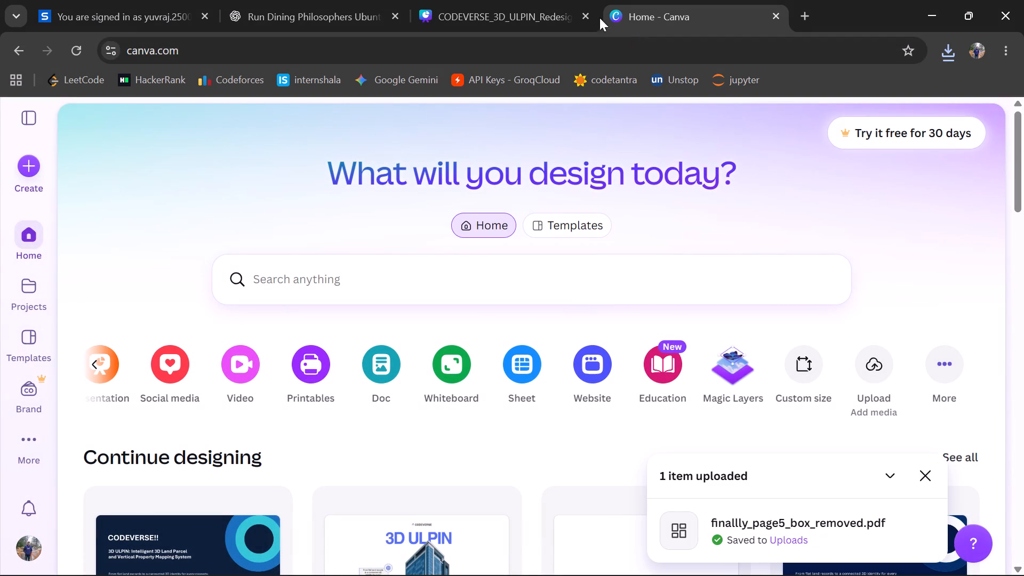
Open the uploaded finallly_page5_box_removed.pdf as an editable Canva design.
{"action": "left_click", "coordinate": [539, 0]}
{"action": "left_click", "coordinate": [628, 0]}
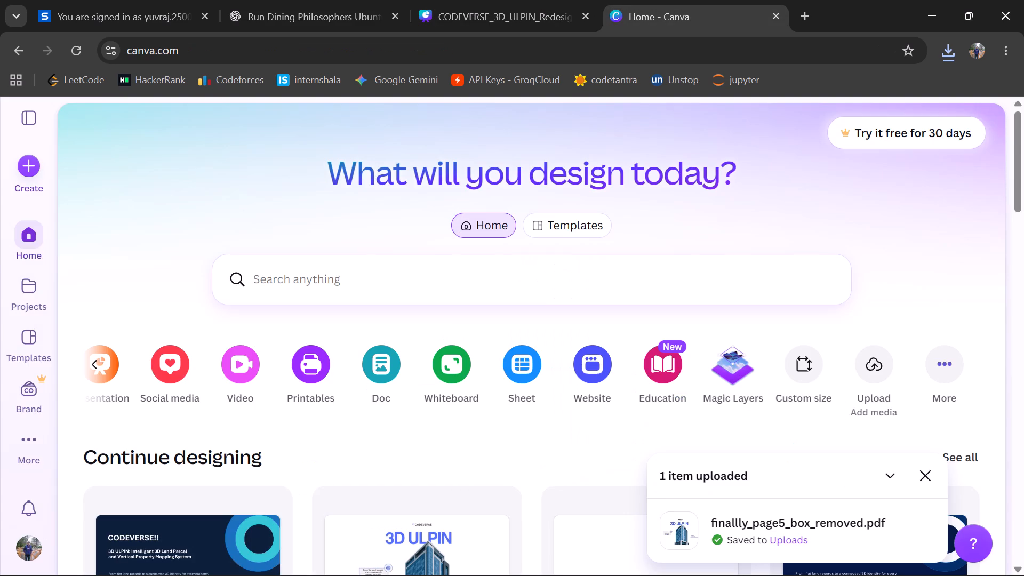
{"action": "left_click", "coordinate": [924, 532]}
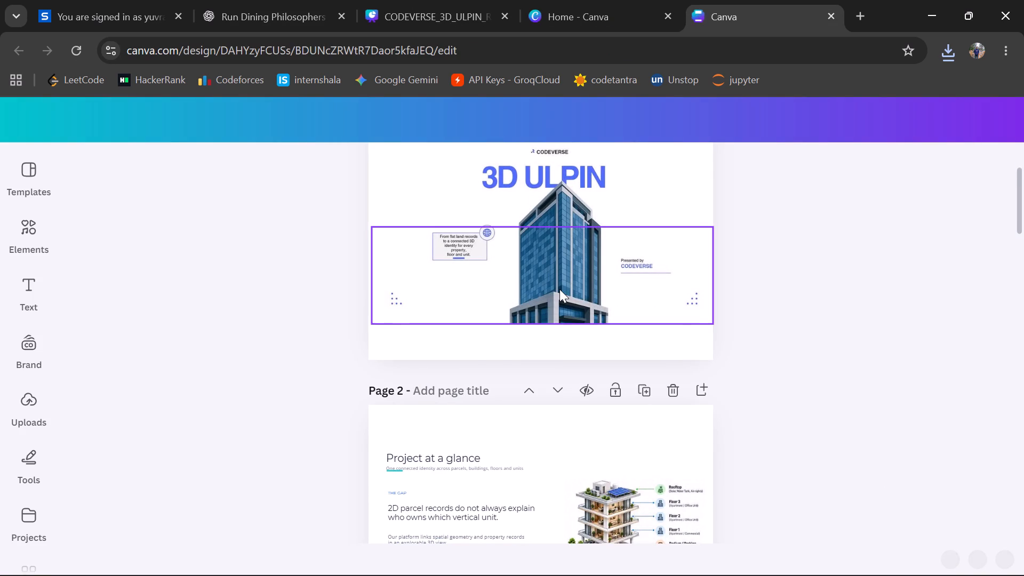
Examine the imported cover page and the Project at a glance page, checking how their elements and text came through.
{"action": "scroll", "coordinate": [862, 317], "scroll_direction": "up", "scroll_amount": 3}
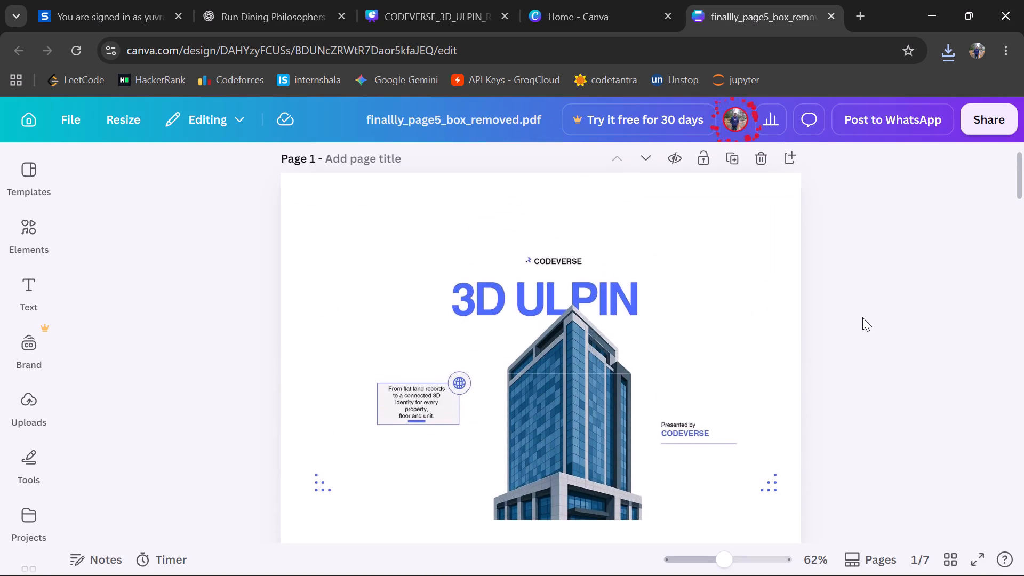
{"action": "scroll", "coordinate": [781, 341], "scroll_direction": "down", "scroll_amount": 1}
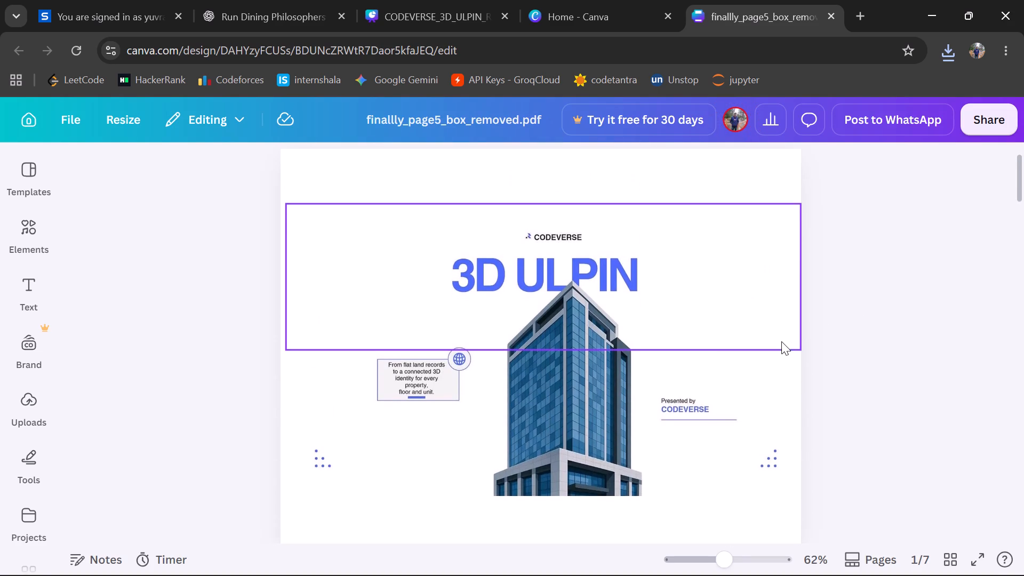
{"action": "scroll", "coordinate": [781, 341], "scroll_direction": "down", "scroll_amount": 1}
{"action": "left_click", "coordinate": [995, 390]}
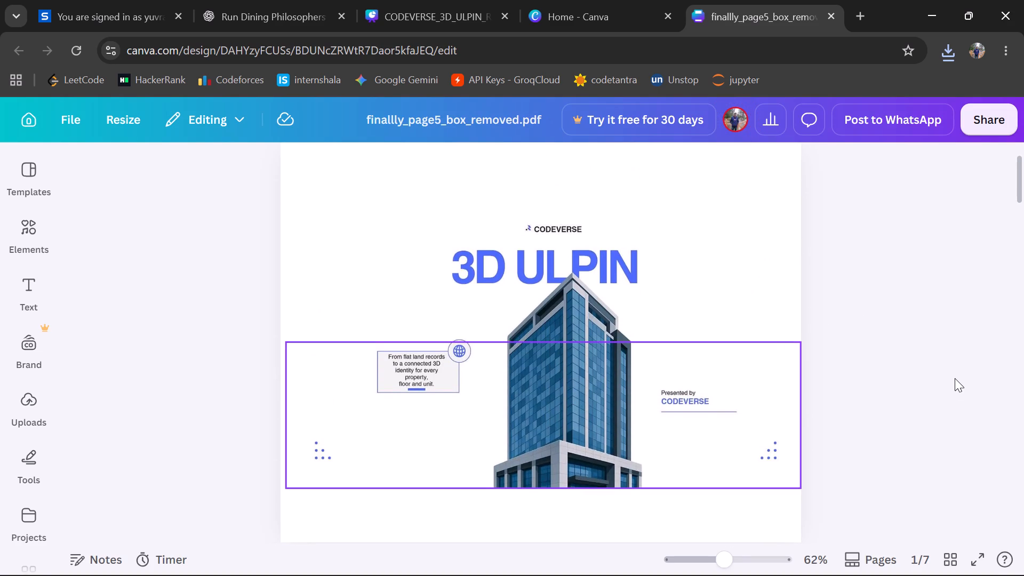
{"action": "scroll", "coordinate": [955, 378], "scroll_direction": "down", "scroll_amount": 1}
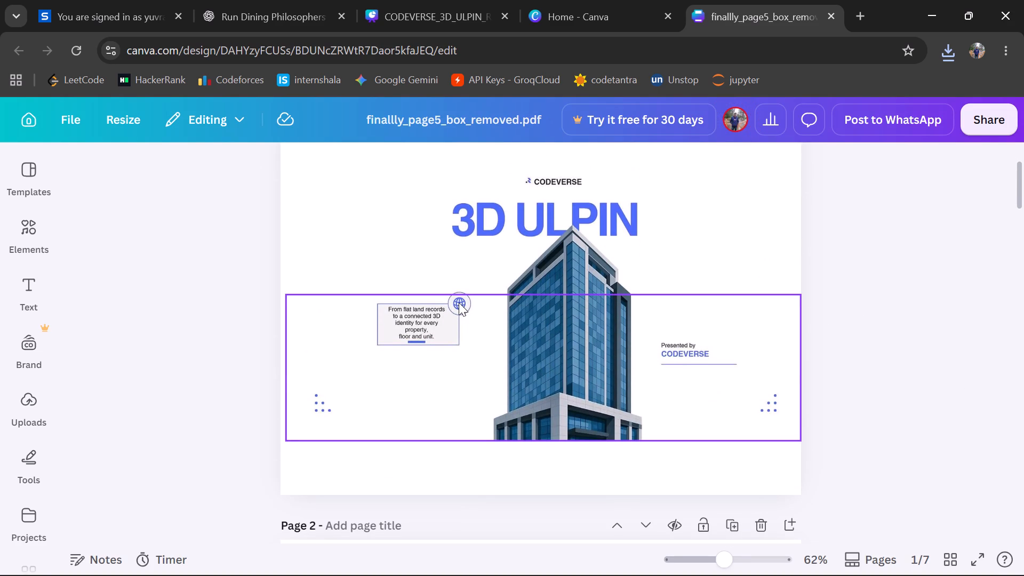
{"action": "left_click", "coordinate": [459, 302]}
{"action": "left_click", "coordinate": [967, 366]}
{"action": "scroll", "coordinate": [967, 366], "scroll_direction": "down", "scroll_amount": 1}
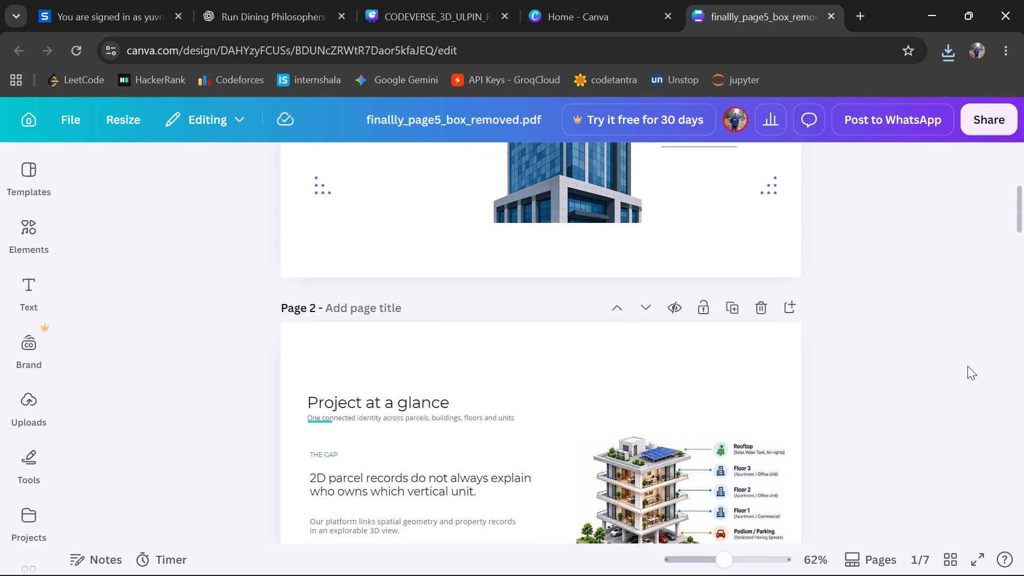
{"action": "scroll", "coordinate": [967, 366], "scroll_direction": "down", "scroll_amount": 4}
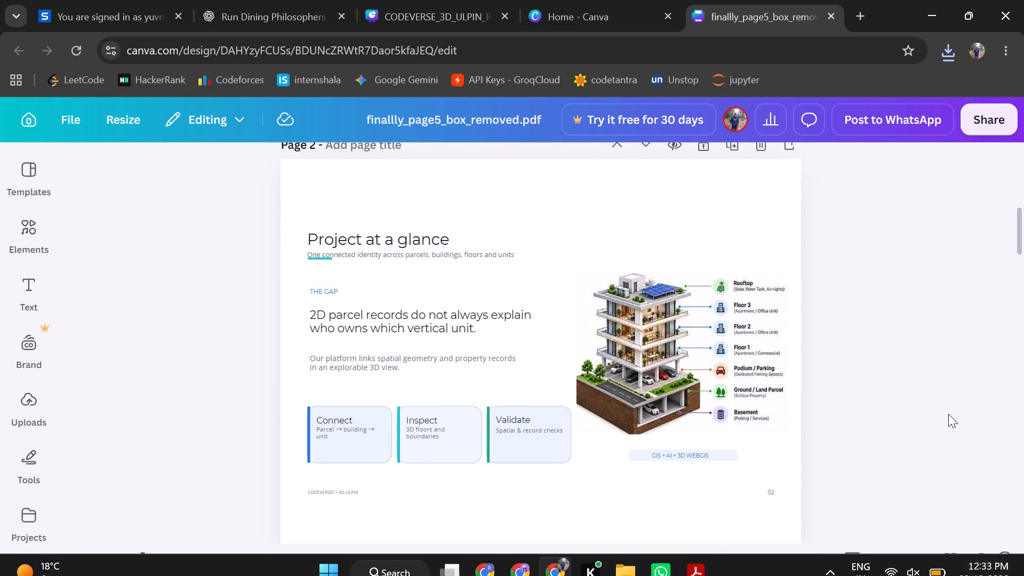
View the cover and Project at a glance pages of the Canva design in full-screen presentation mode.
{"action": "left_click", "coordinate": [979, 566]}
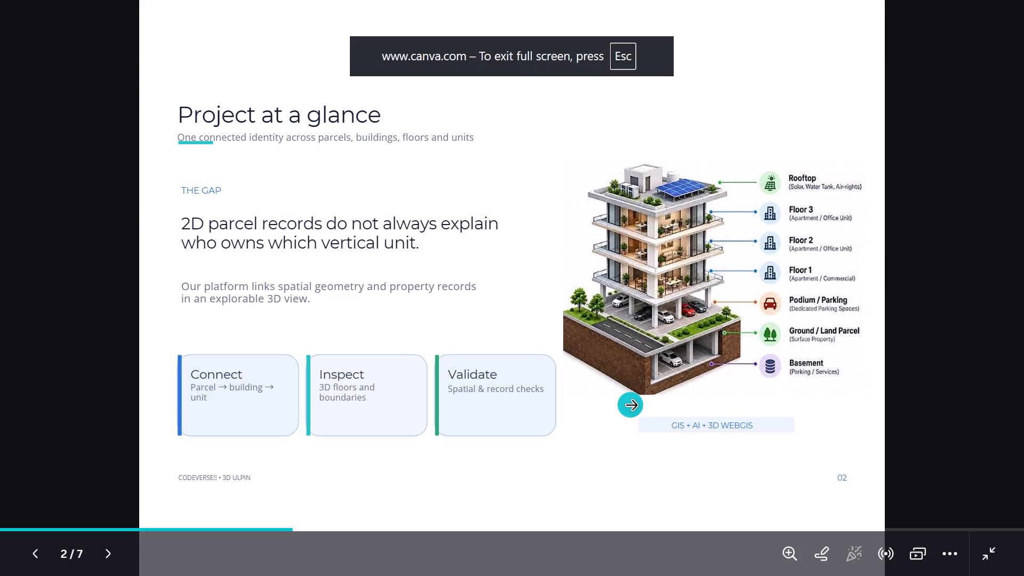
{"action": "key", "text": "Left"}
{"action": "key", "text": "Left"}
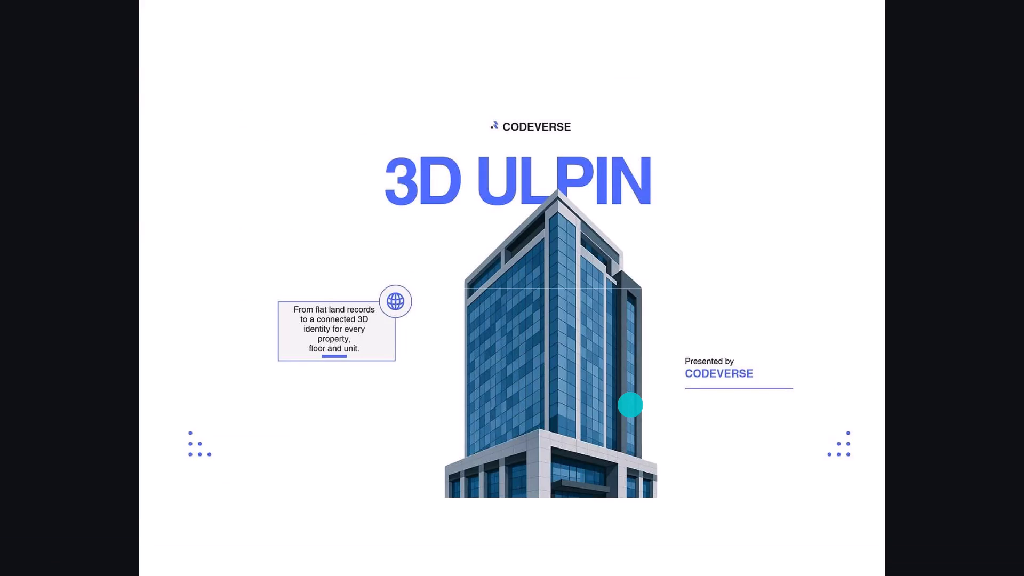
{"action": "key", "text": "Right"}
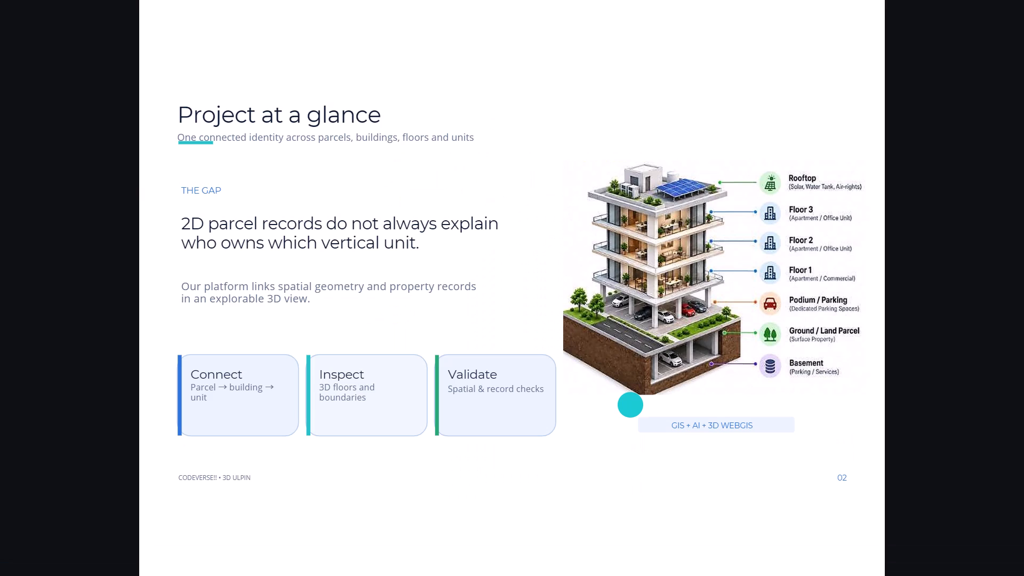
{"action": "key", "text": "Left"}
{"action": "key", "text": "Left"}
{"action": "key", "text": "Escape"}
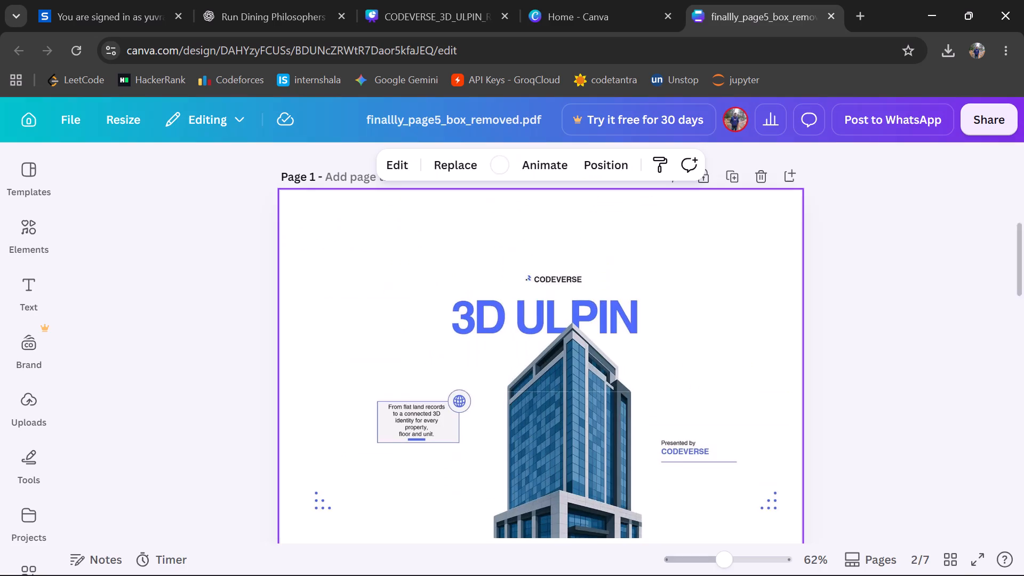
Inspect the imported image elements around the building on the Canva cover page, and close the design.
{"action": "scroll", "coordinate": [639, 321], "scroll_direction": "down", "scroll_amount": 1}
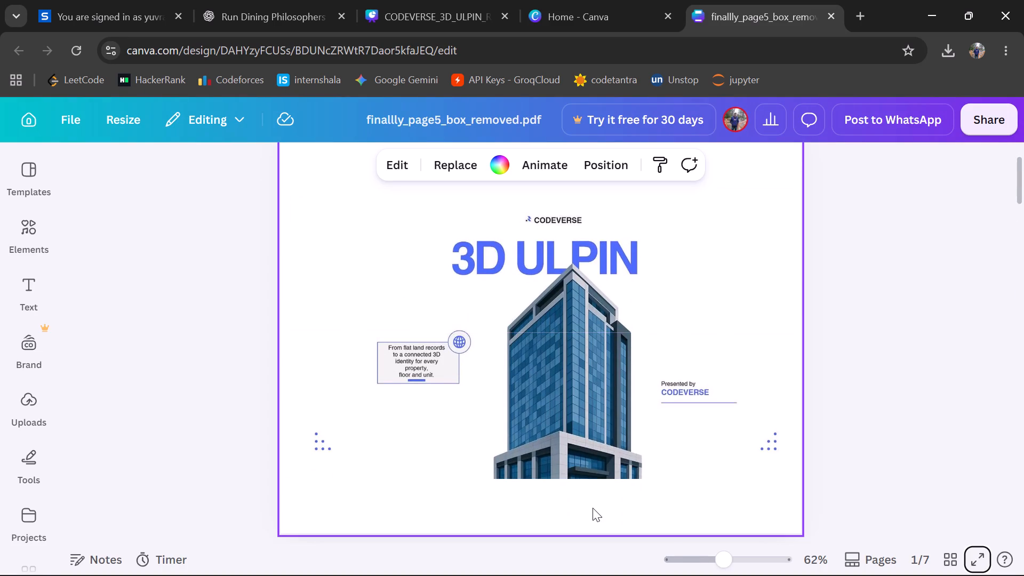
{"action": "left_click", "coordinate": [593, 508]}
{"action": "left_click", "coordinate": [581, 444]}
{"action": "left_click", "coordinate": [548, 480]}
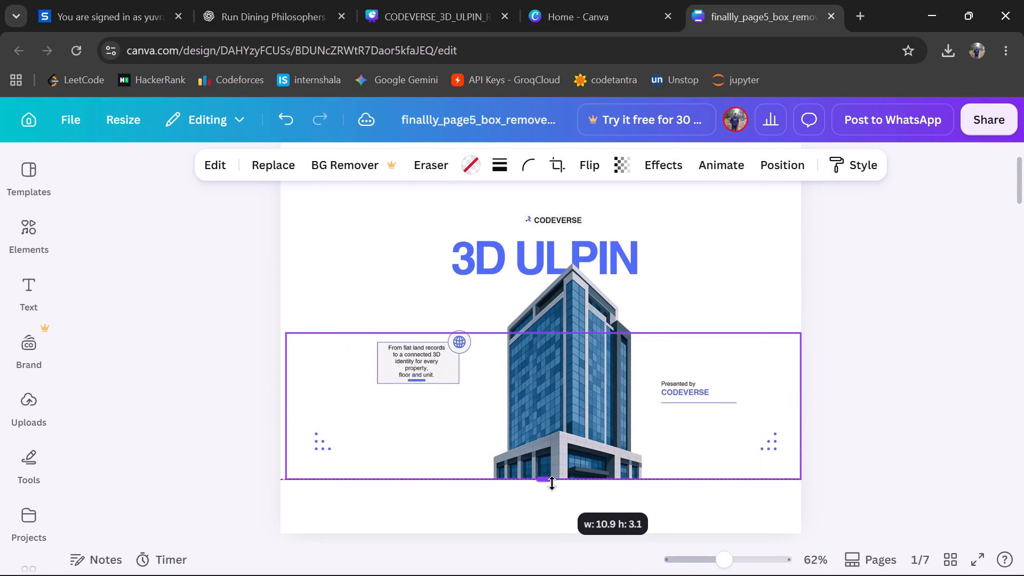
{"action": "left_click", "coordinate": [830, 15]}
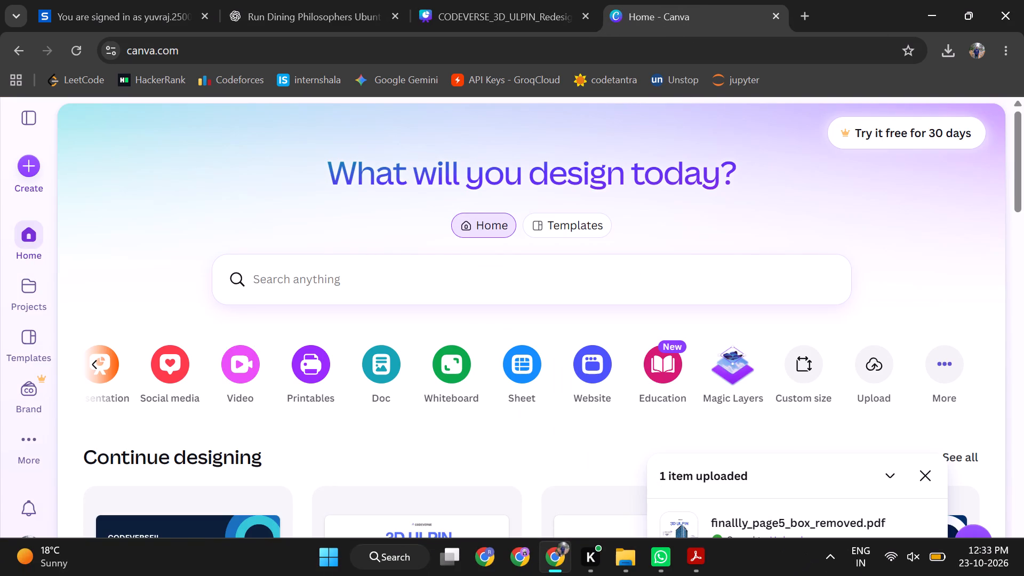
Delete finallly_page5_box_removed.pdf from the Downloads folder, closing its open copy in Adobe Acrobat.
{"action": "left_click", "coordinate": [702, 571]}
{"action": "left_click", "coordinate": [628, 563]}
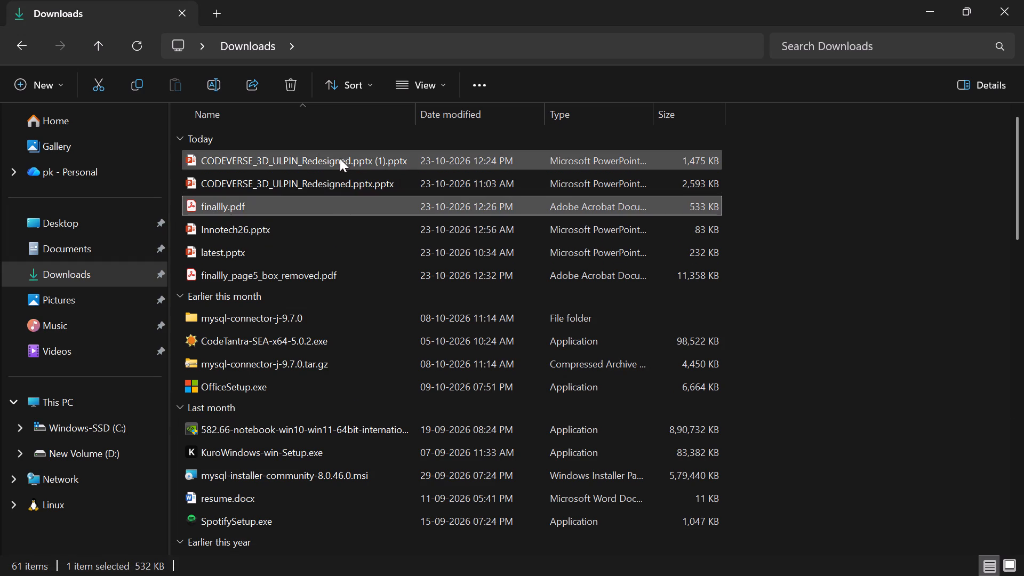
{"action": "left_click", "coordinate": [331, 195]}
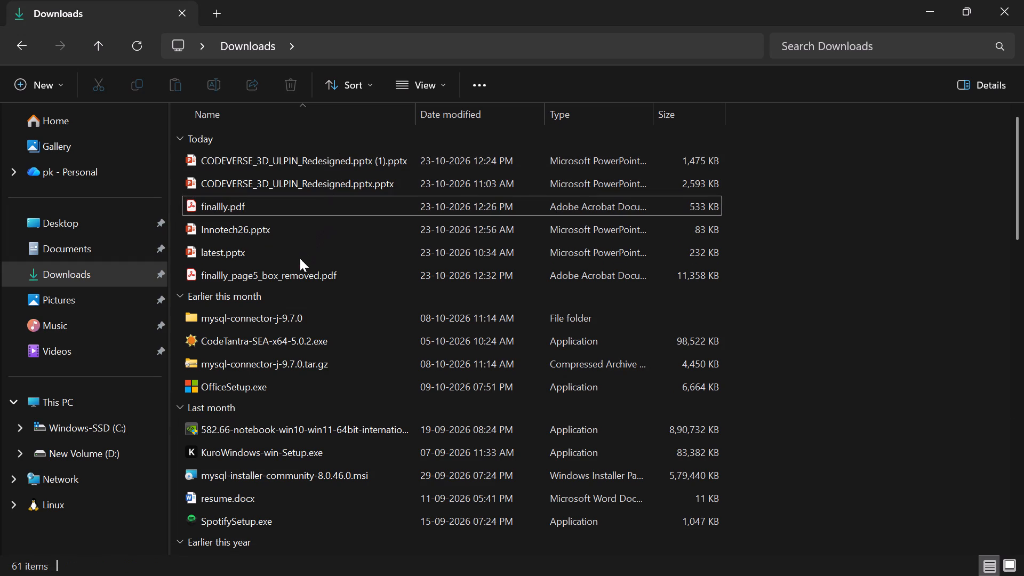
{"action": "left_click", "coordinate": [297, 277]}
{"action": "key", "text": "Delete"}
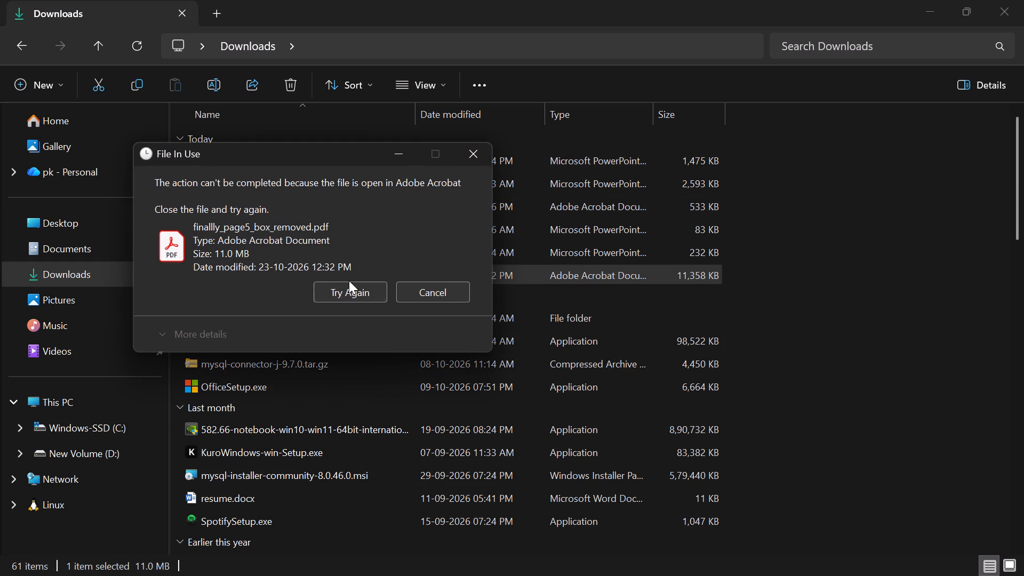
{"action": "left_click", "coordinate": [716, 565]}
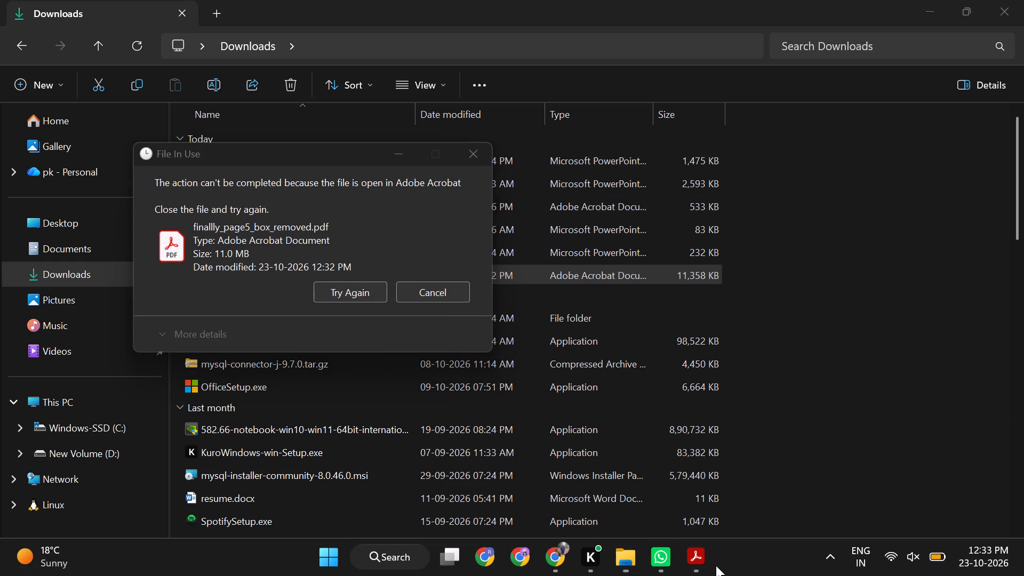
{"action": "left_click", "coordinate": [706, 569]}
{"action": "left_click", "coordinate": [1023, 0]}
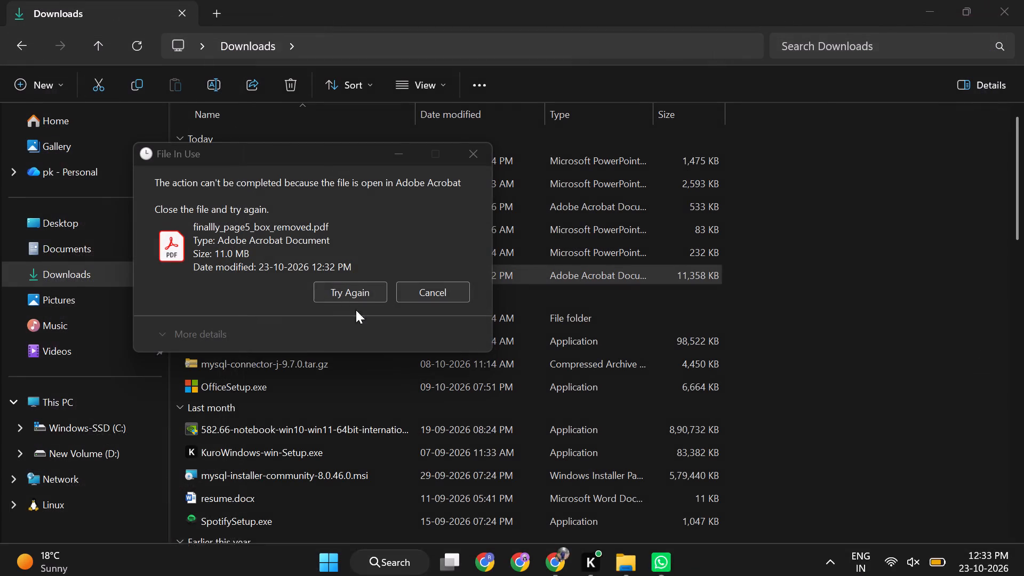
{"action": "left_click", "coordinate": [360, 295]}
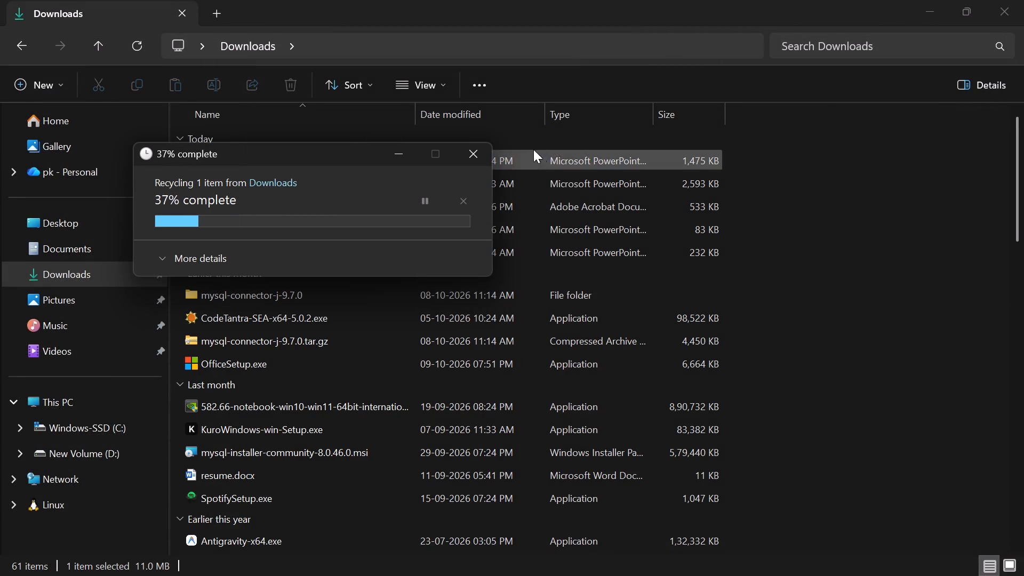
Open latest.pptx from Downloads for a quick check, close it, and delete the file.
{"action": "double_click", "coordinate": [368, 249]}
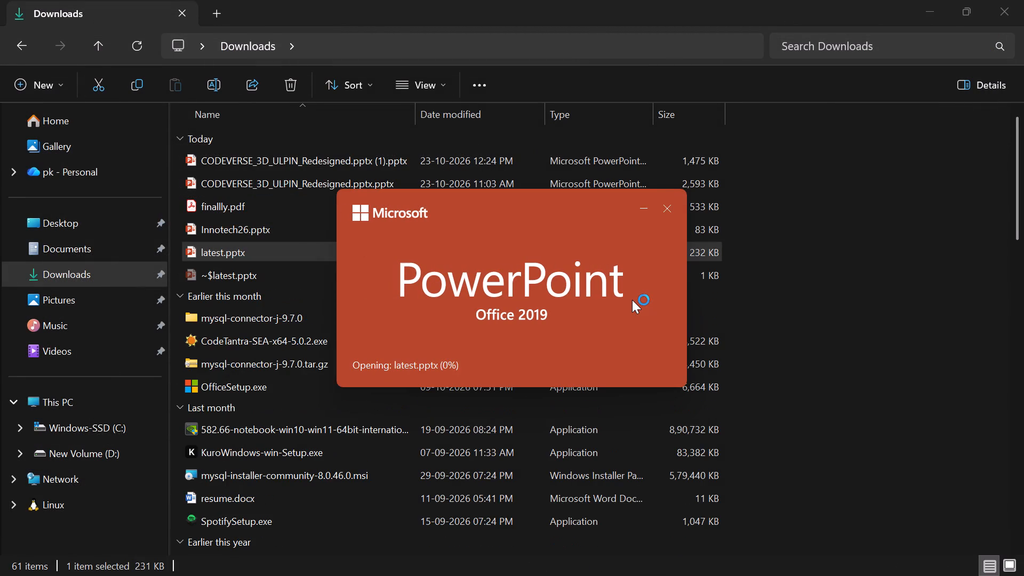
{"action": "left_click", "coordinate": [1023, 0]}
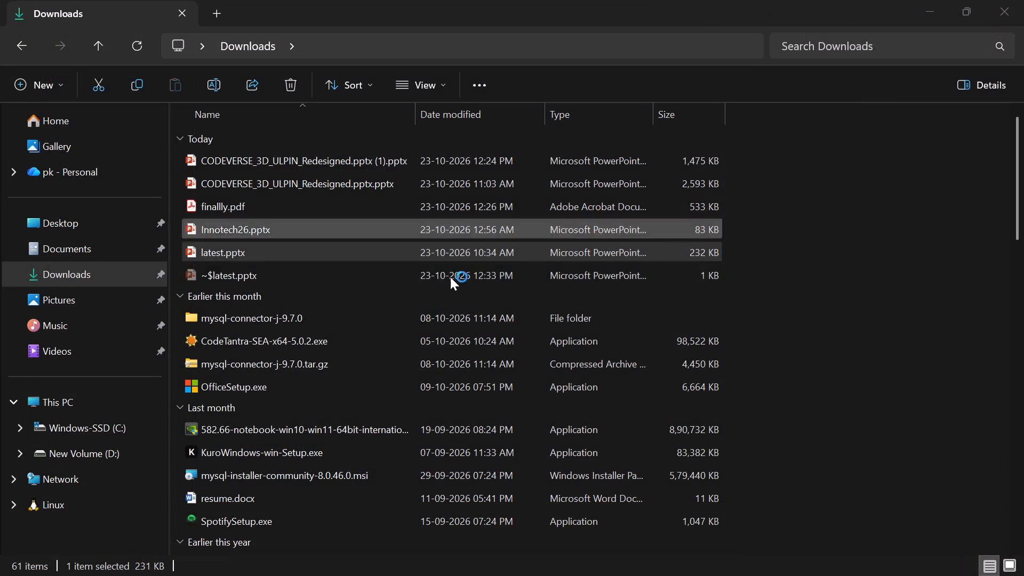
{"action": "key", "text": "Delete"}
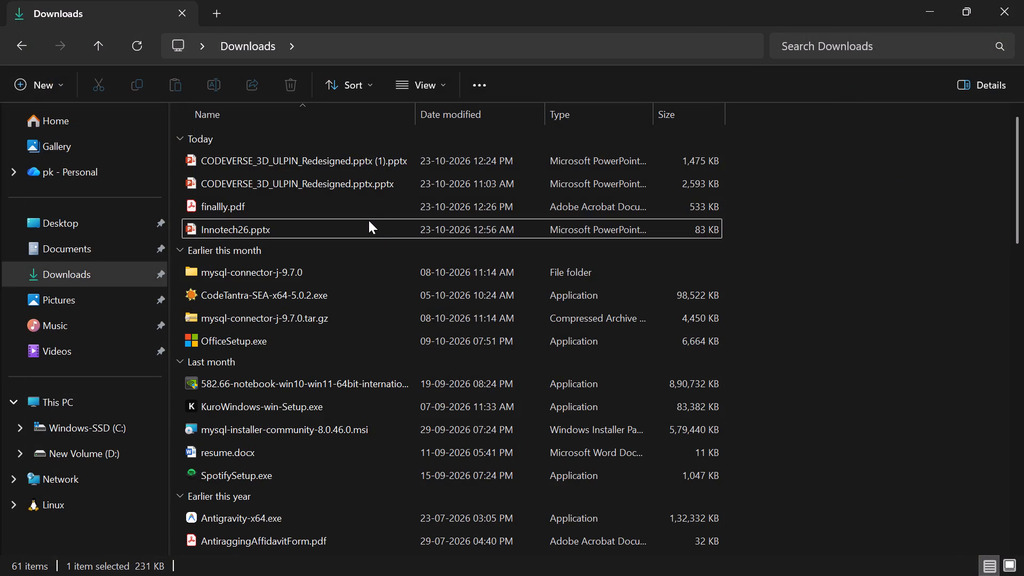
Open Innotech26.pptx from Downloads for a quick check, close it, and delete the file.
{"action": "double_click", "coordinate": [369, 221]}
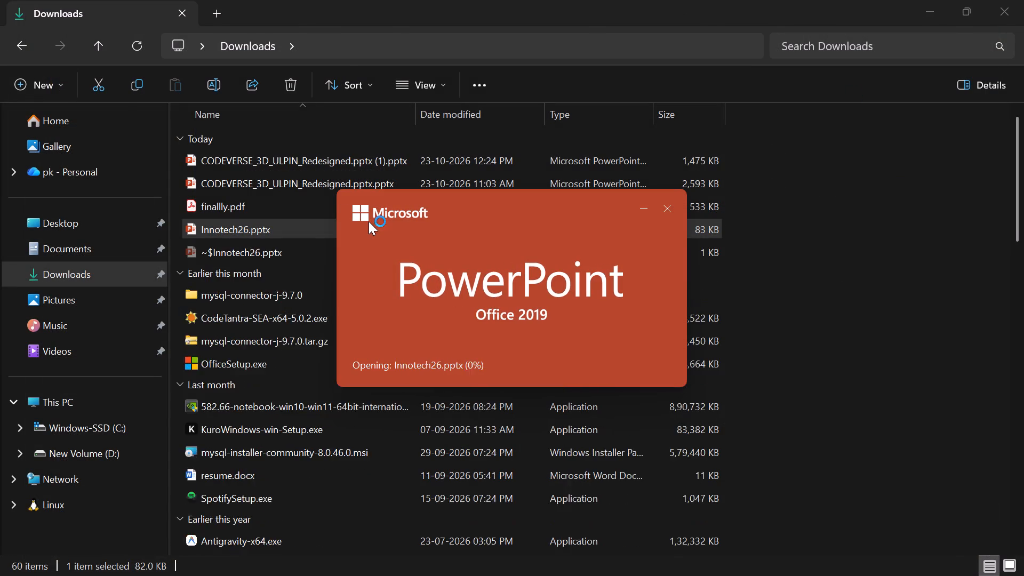
{"action": "left_click", "coordinate": [1023, 0]}
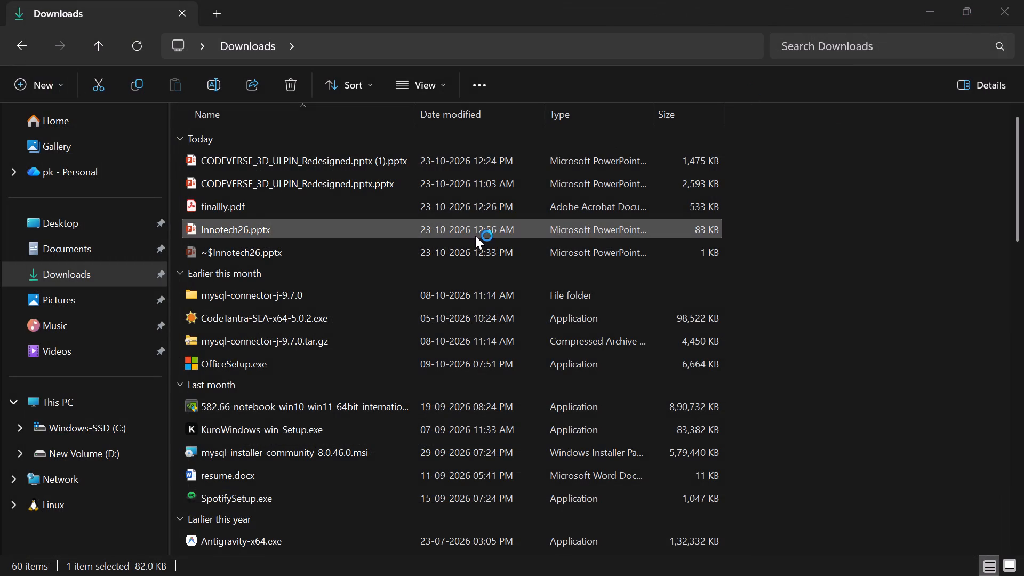
{"action": "key", "text": "Delete"}
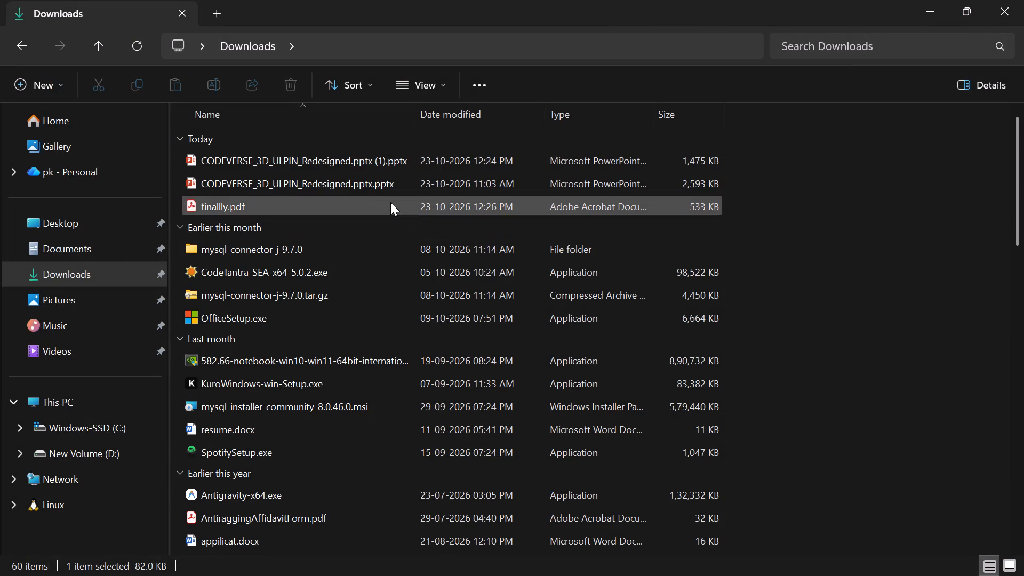
Open finallly.pdf from Downloads in Adobe Acrobat, close it, and delete the file.
{"action": "double_click", "coordinate": [390, 202]}
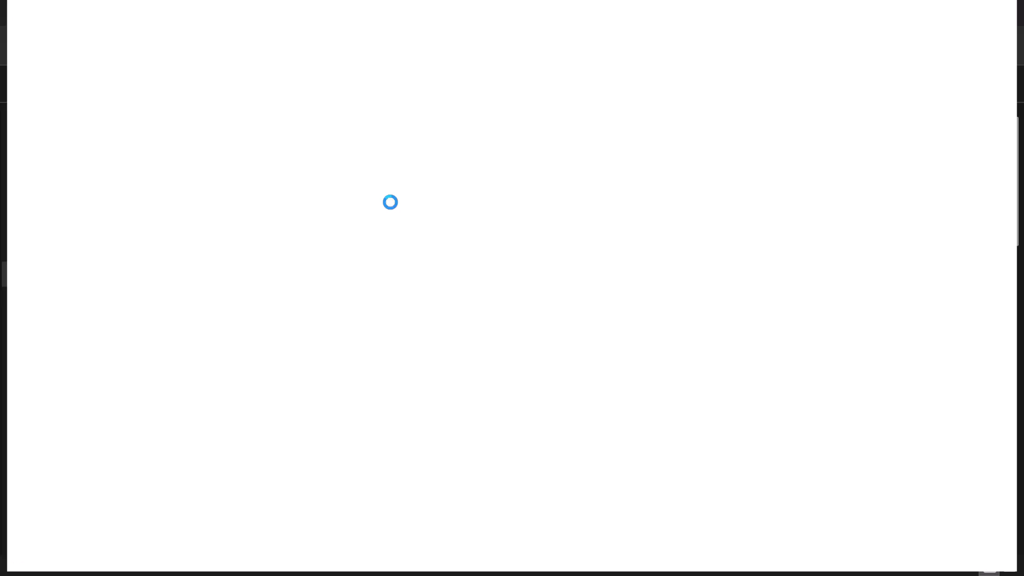
{"action": "scroll", "coordinate": [631, 358], "scroll_direction": "down", "scroll_amount": 1}
{"action": "left_click", "coordinate": [1023, 0]}
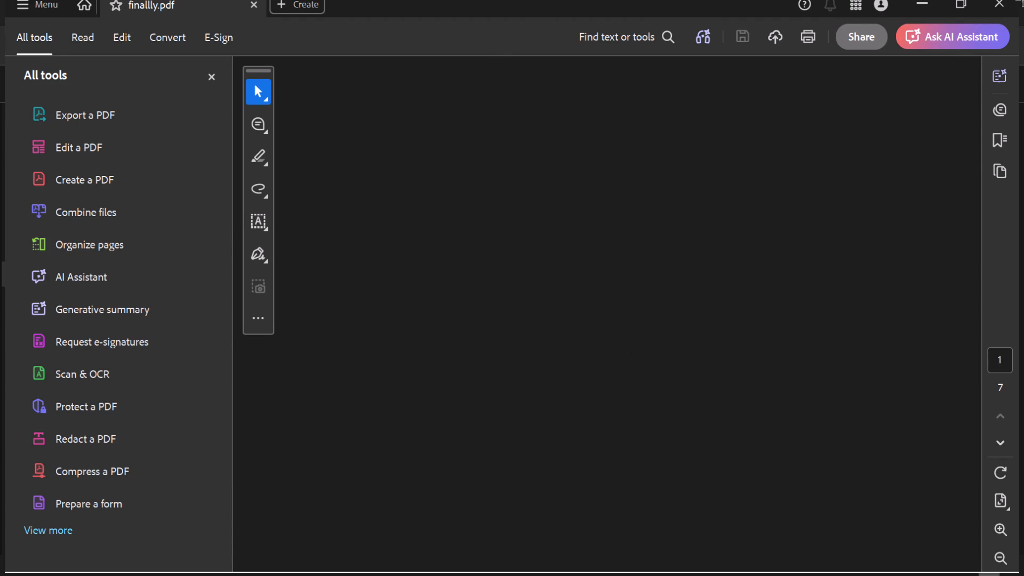
{"action": "scroll", "coordinate": [1023, 0], "scroll_direction": "down", "scroll_amount": 1}
{"action": "key", "text": "Delete"}
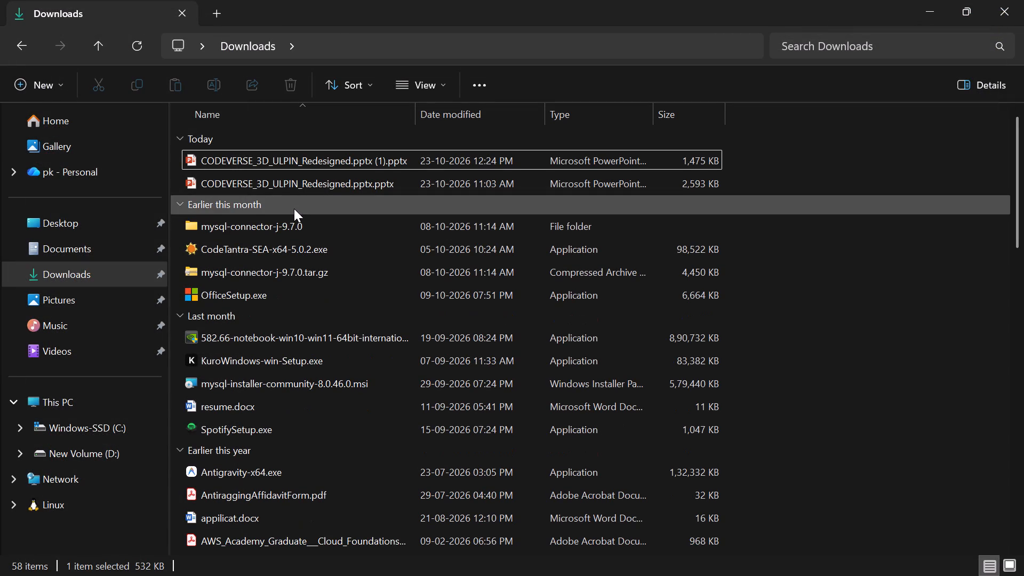
Open CODEVERSE_3D_ULPIN_Redesigned.pptx.pptx from Downloads to check which version it is, and close it.
{"action": "double_click", "coordinate": [279, 189]}
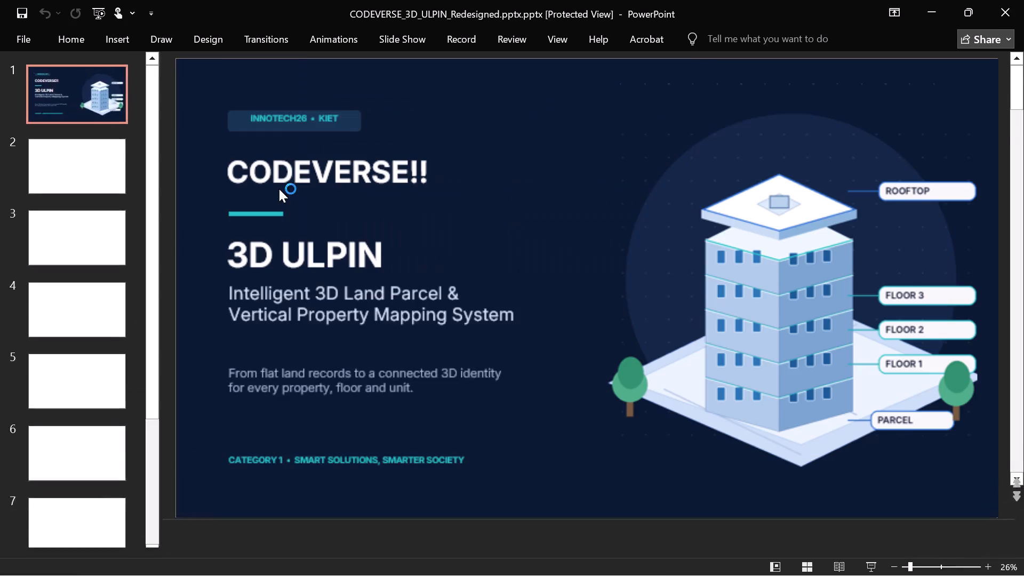
{"action": "left_click", "coordinate": [1023, 0]}
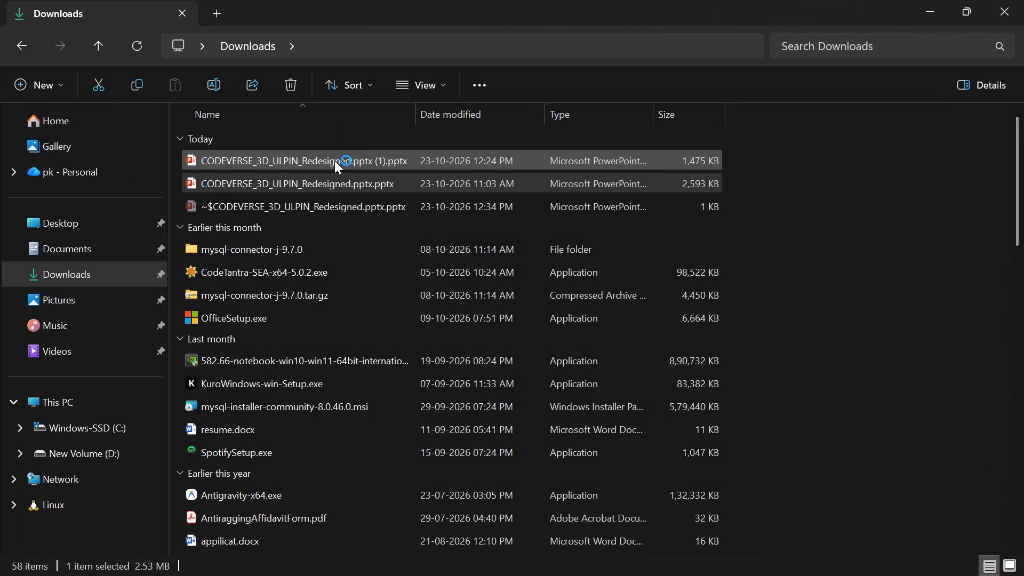
Open CODEVERSE_3D_ULPIN_Redesigned.pptx (1).pptx from Downloads in PowerPoint.
{"action": "double_click", "coordinate": [334, 161]}
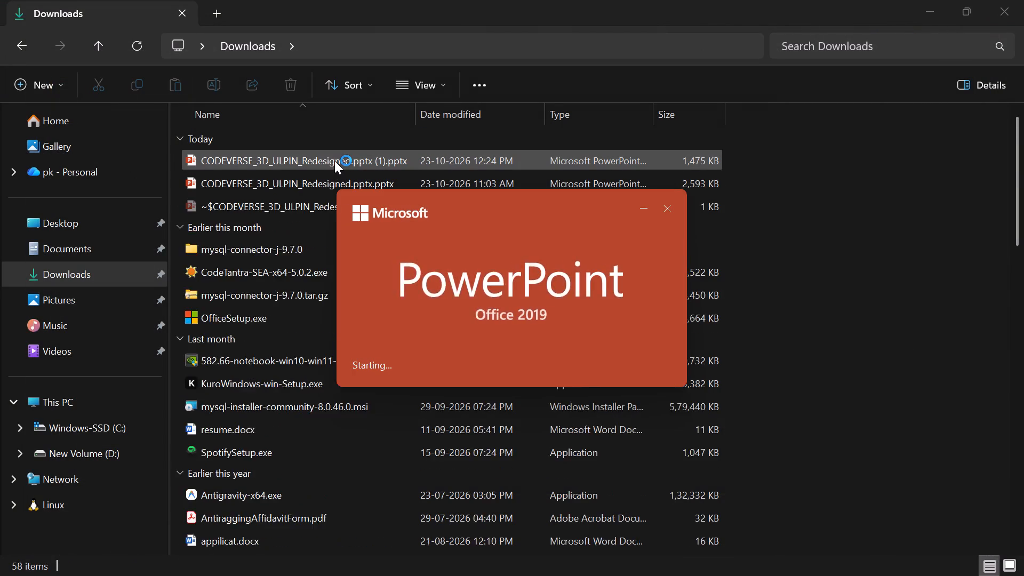
{"action": "scroll", "coordinate": [576, 346], "scroll_direction": "up", "scroll_amount": 1}
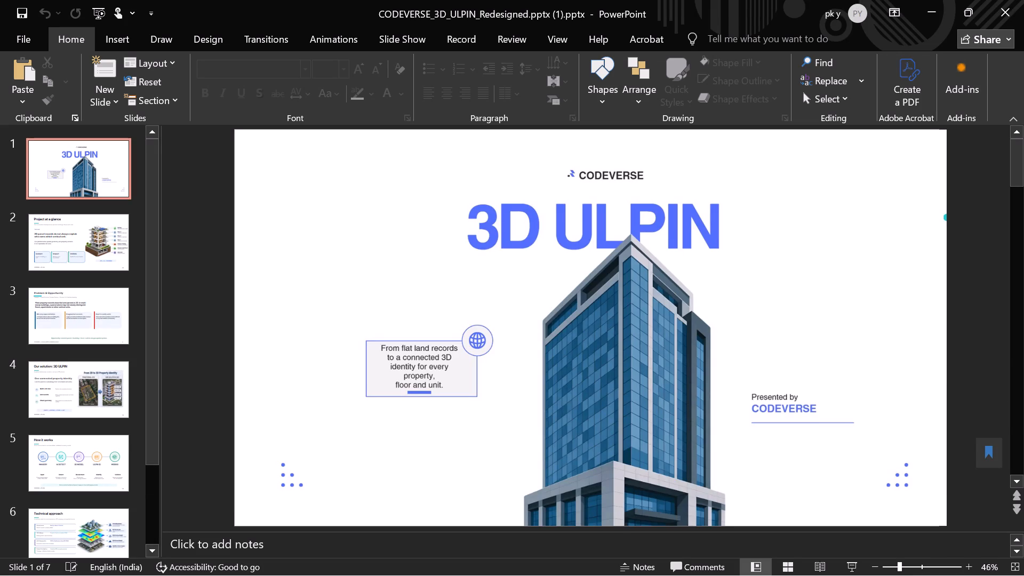
On the Project at a glance slide, narrow the labelled building picture to bring its overhanging side in to the slide edge.
{"action": "key", "text": "Right"}
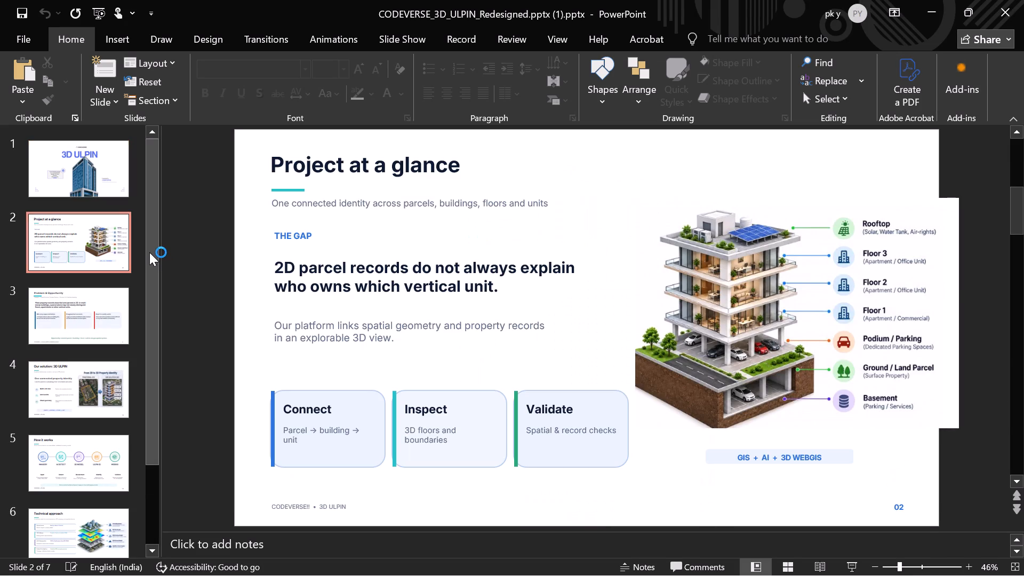
{"action": "left_click", "coordinate": [851, 348]}
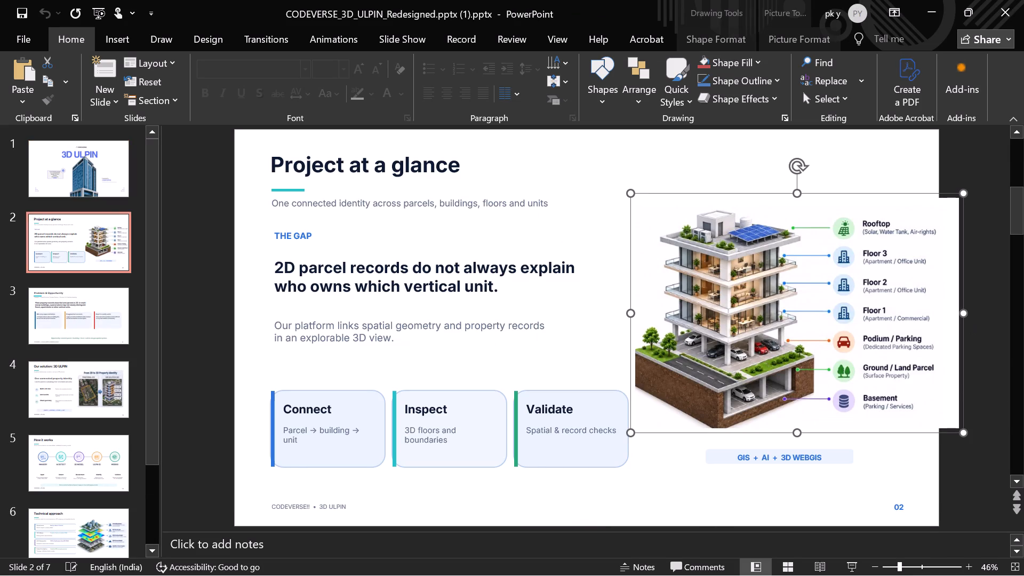
{"action": "left_click_drag", "start_coordinate": [962, 316], "coordinate": [945, 320]}
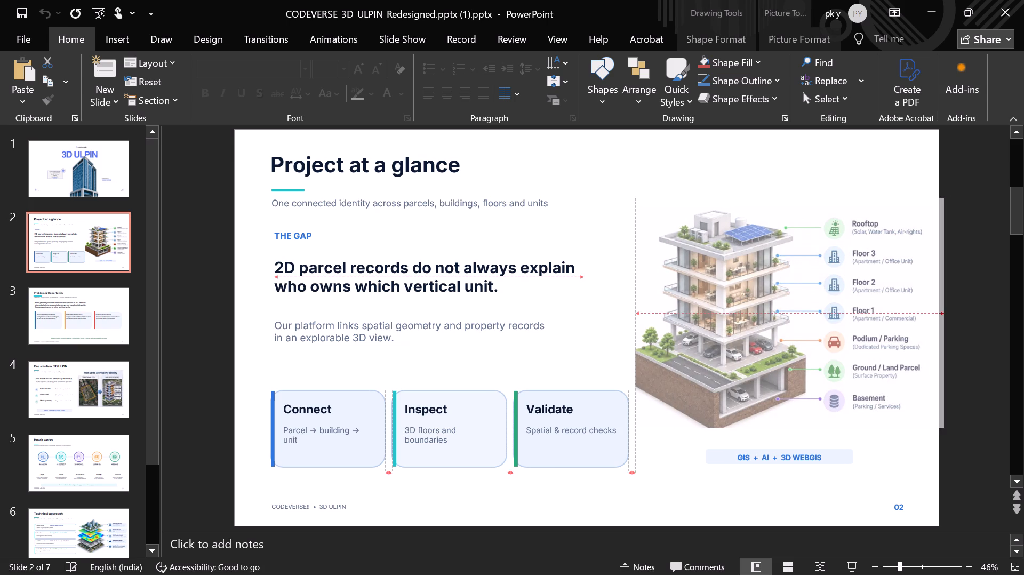
{"action": "left_click_drag", "start_coordinate": [945, 320], "coordinate": [939, 324]}
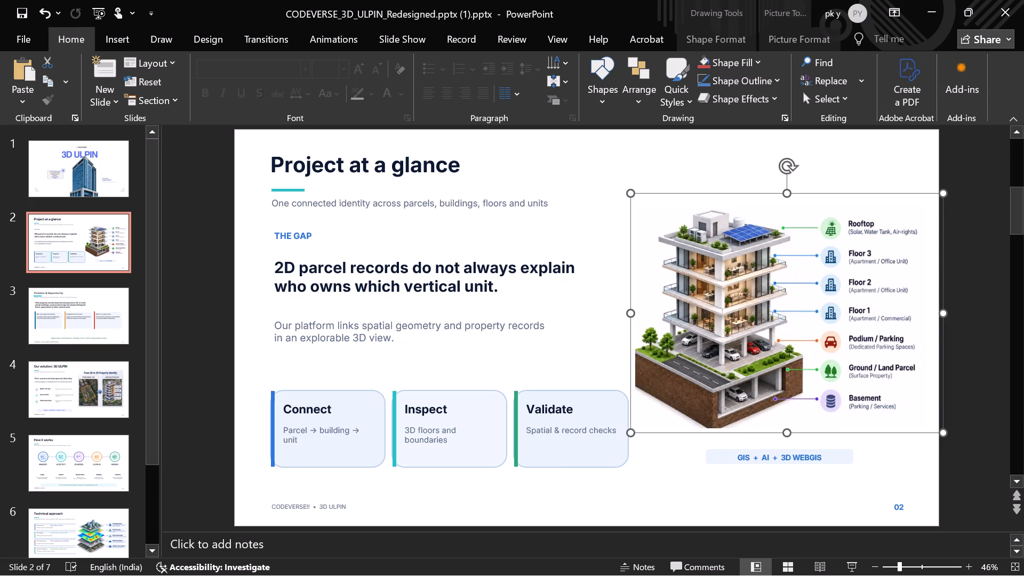
{"action": "left_click", "coordinate": [826, 514]}
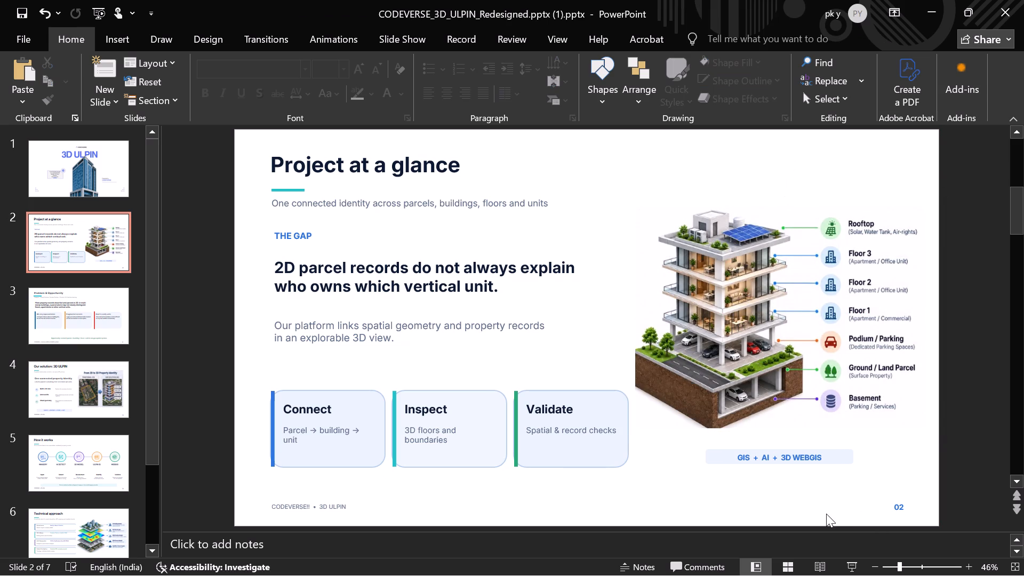
Check the slides from Problem & Opportunity to How it works, inspecting whether the process graphic's overlapping numbers and icons are separately selectable.
{"action": "left_click", "coordinate": [83, 300]}
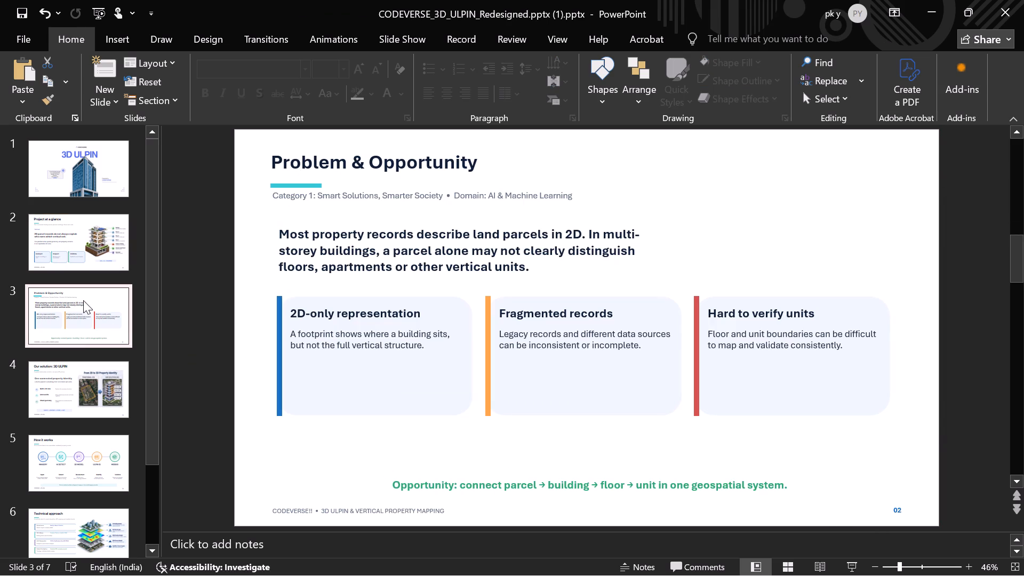
{"action": "left_click", "coordinate": [73, 386]}
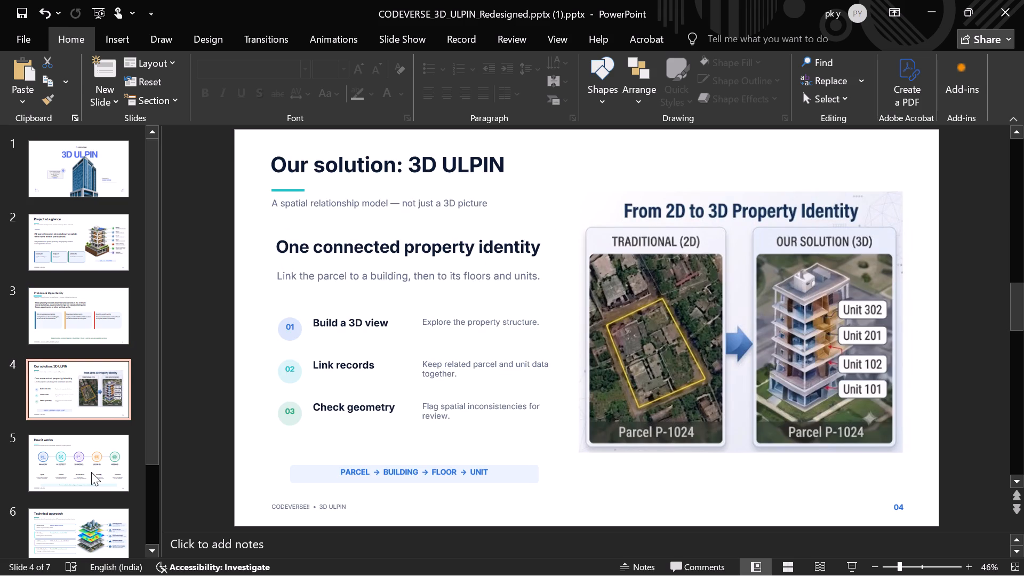
{"action": "left_click", "coordinate": [91, 472]}
{"action": "scroll", "coordinate": [91, 472], "scroll_direction": "down", "scroll_amount": 1}
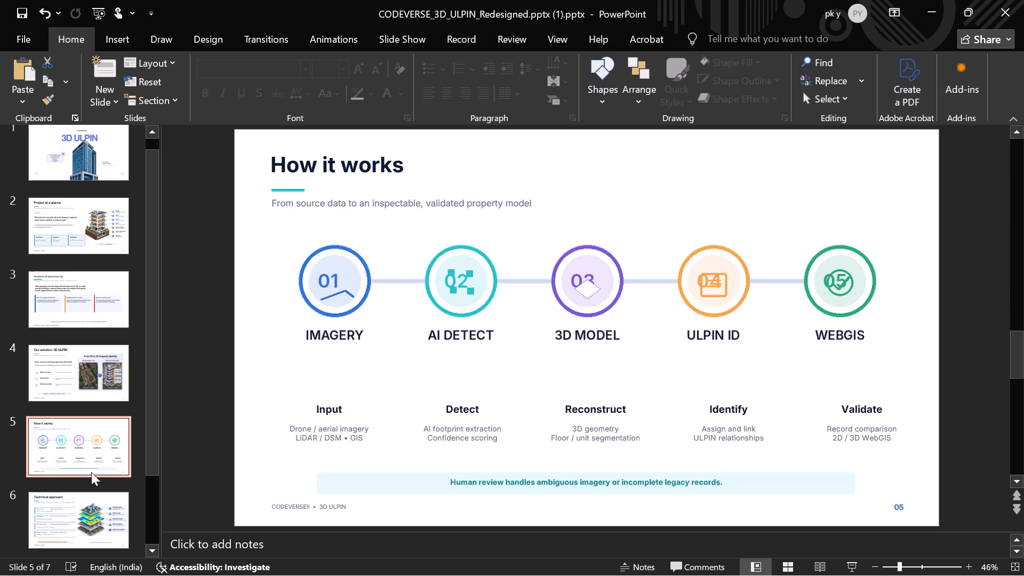
{"action": "left_click", "coordinate": [597, 292]}
{"action": "double_click", "coordinate": [589, 269]}
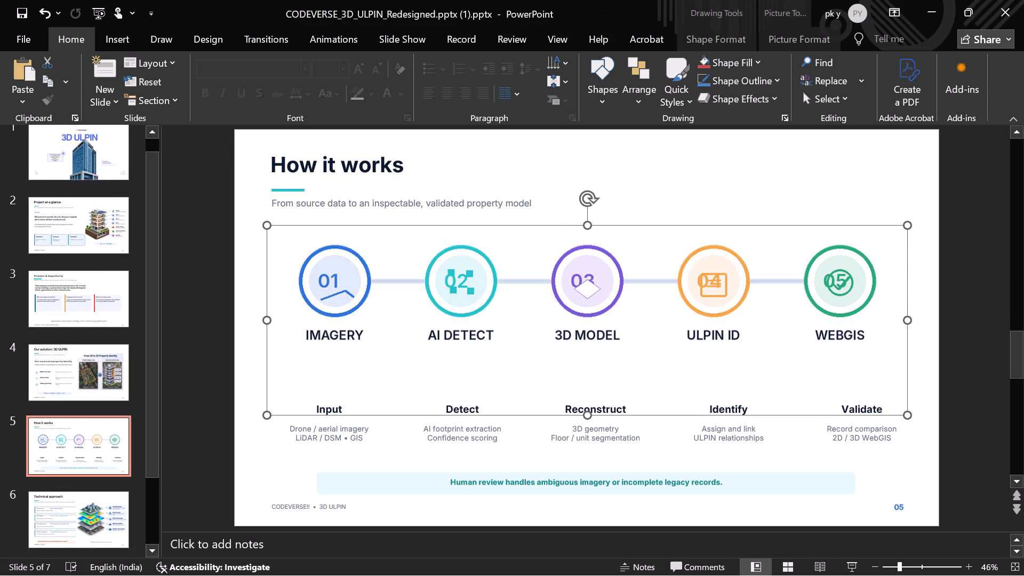
{"action": "left_click", "coordinate": [588, 282]}
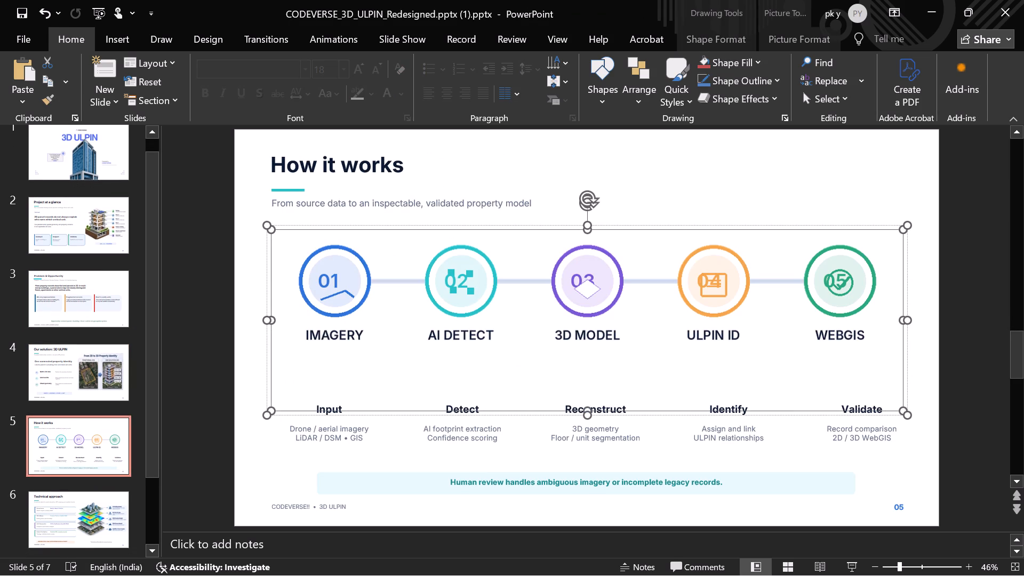
{"action": "left_click", "coordinate": [587, 293]}
{"action": "right_click", "coordinate": [587, 293]}
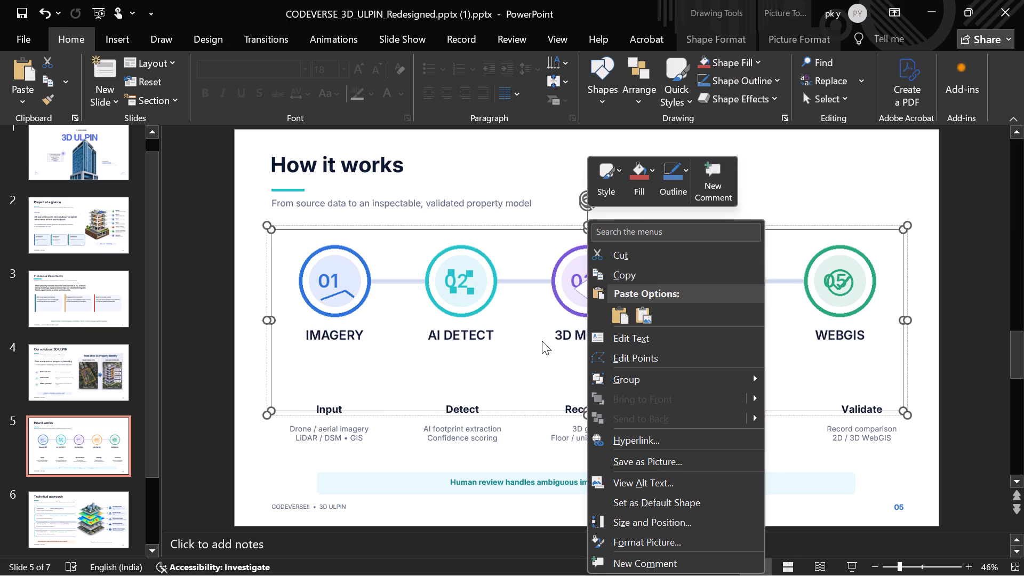
{"action": "left_click", "coordinate": [542, 341]}
{"action": "left_click", "coordinate": [581, 383]}
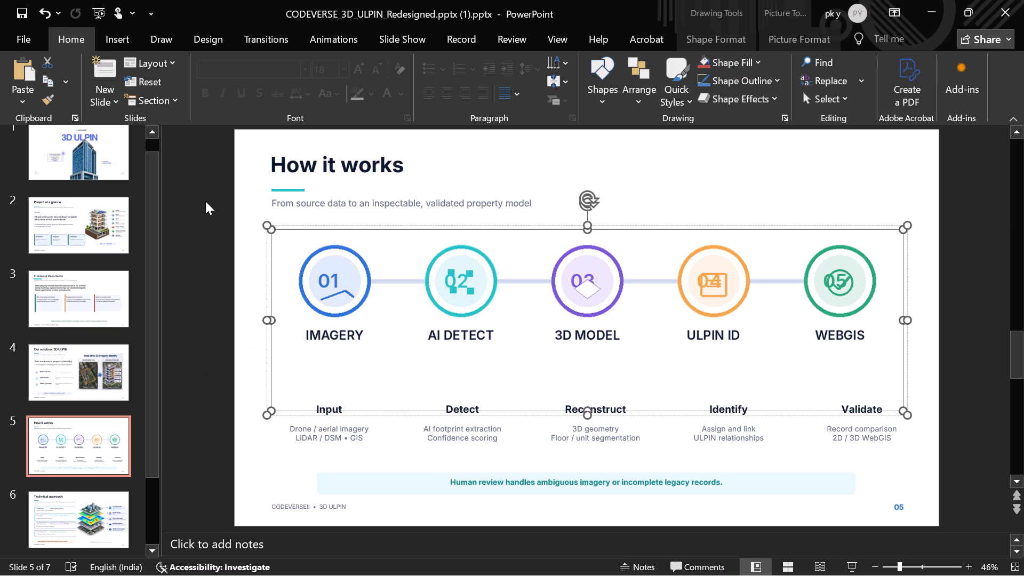
Review the deck from the title slide through Technical approach for layout problems, returning to the How it works slide.
{"action": "left_click", "coordinate": [81, 156]}
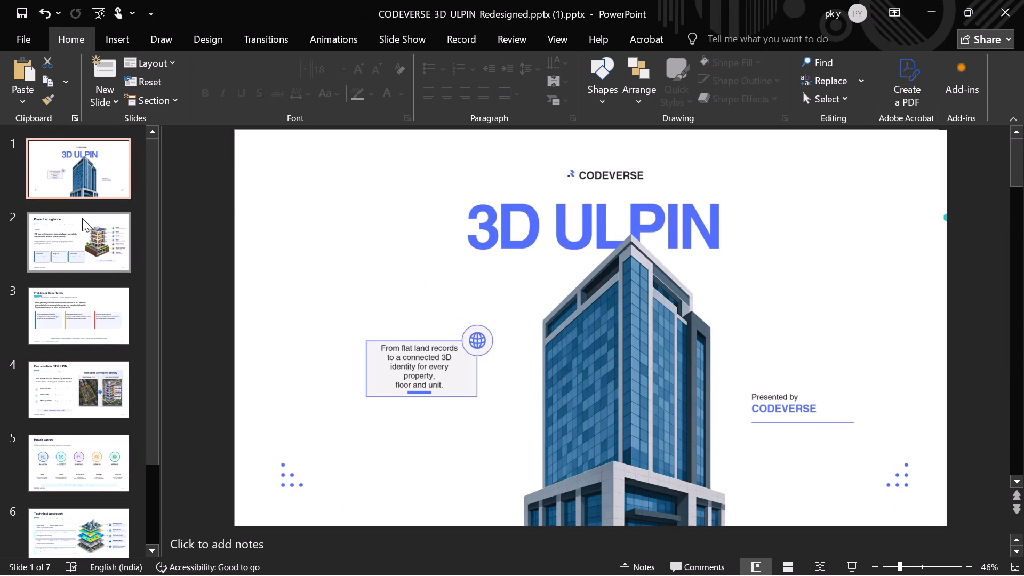
{"action": "left_click", "coordinate": [82, 220]}
{"action": "left_click", "coordinate": [75, 379]}
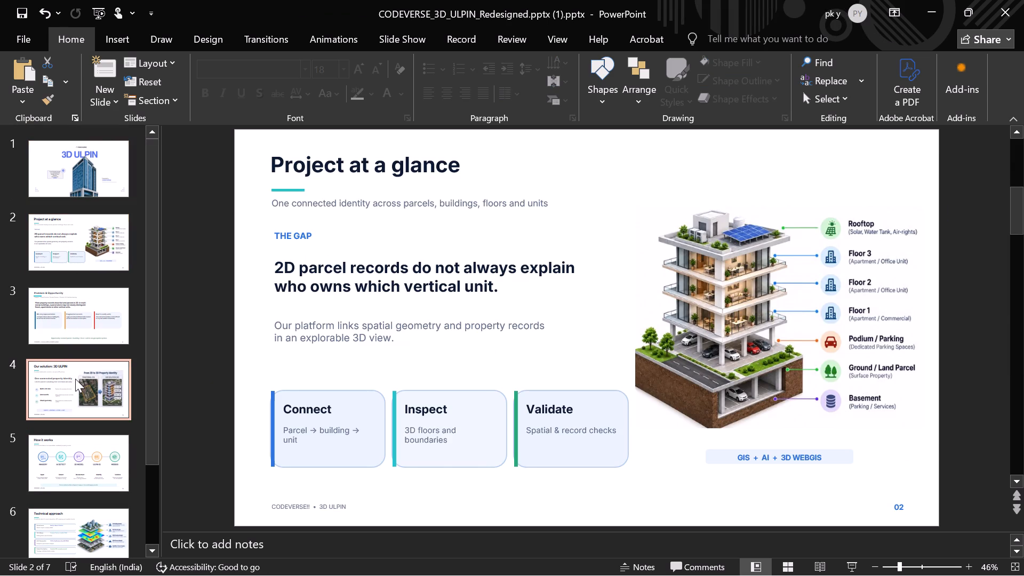
{"action": "left_click", "coordinate": [84, 441]}
{"action": "scroll", "coordinate": [84, 441], "scroll_direction": "down", "scroll_amount": 1}
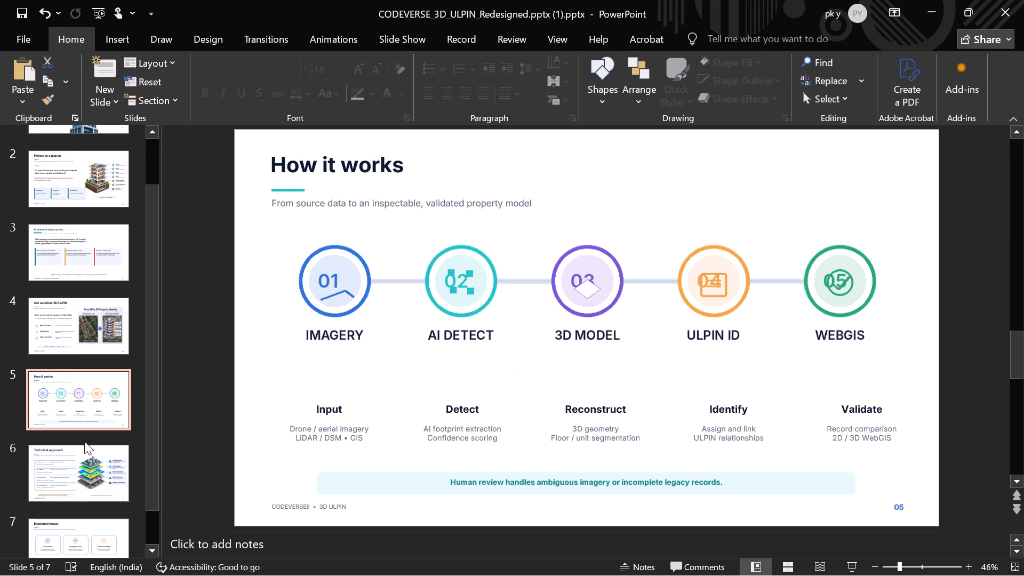
{"action": "left_click", "coordinate": [83, 453]}
{"action": "scroll", "coordinate": [83, 453], "scroll_direction": "down", "scroll_amount": 1}
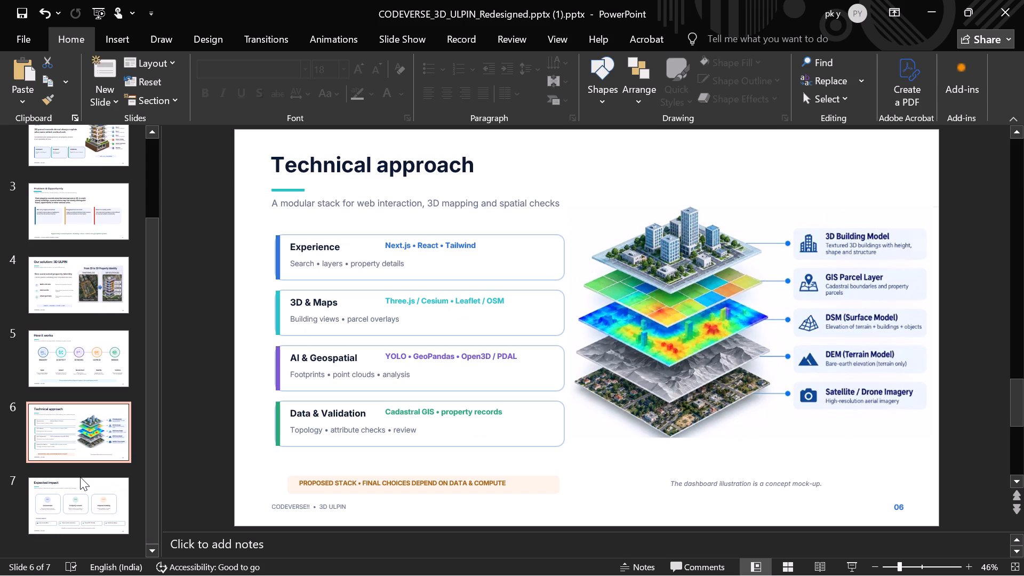
{"action": "left_click", "coordinate": [73, 329]}
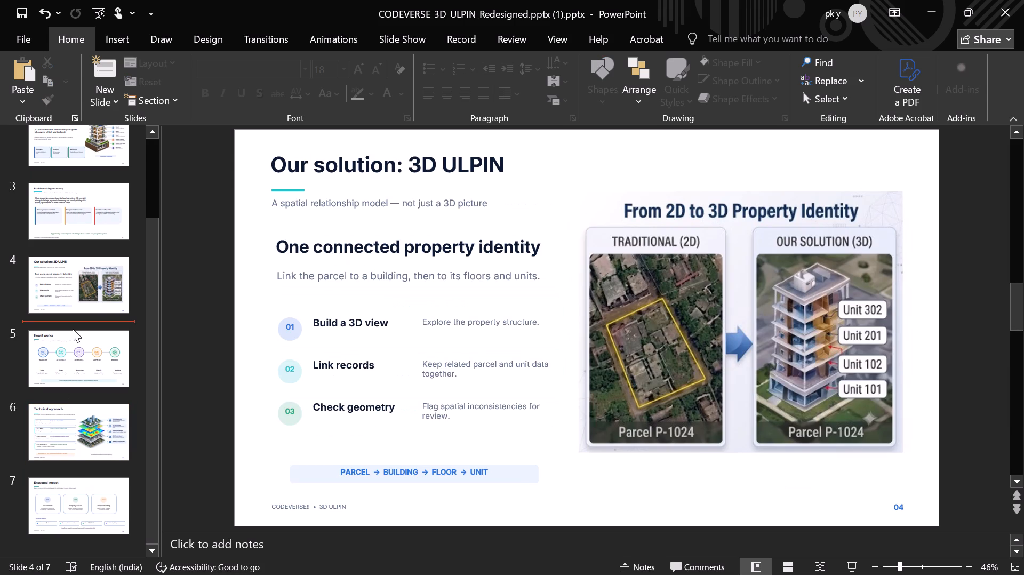
{"action": "left_click", "coordinate": [71, 340]}
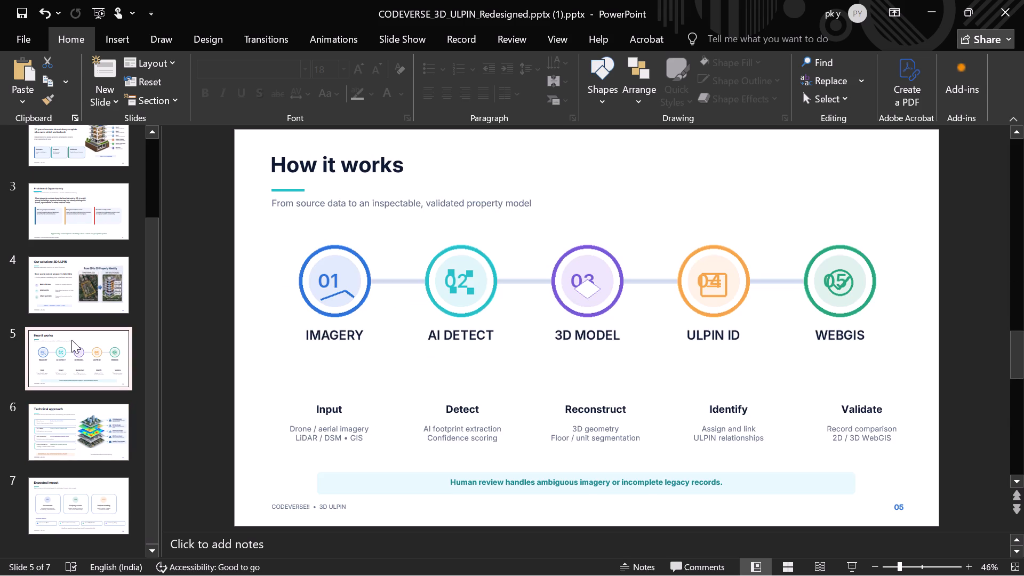
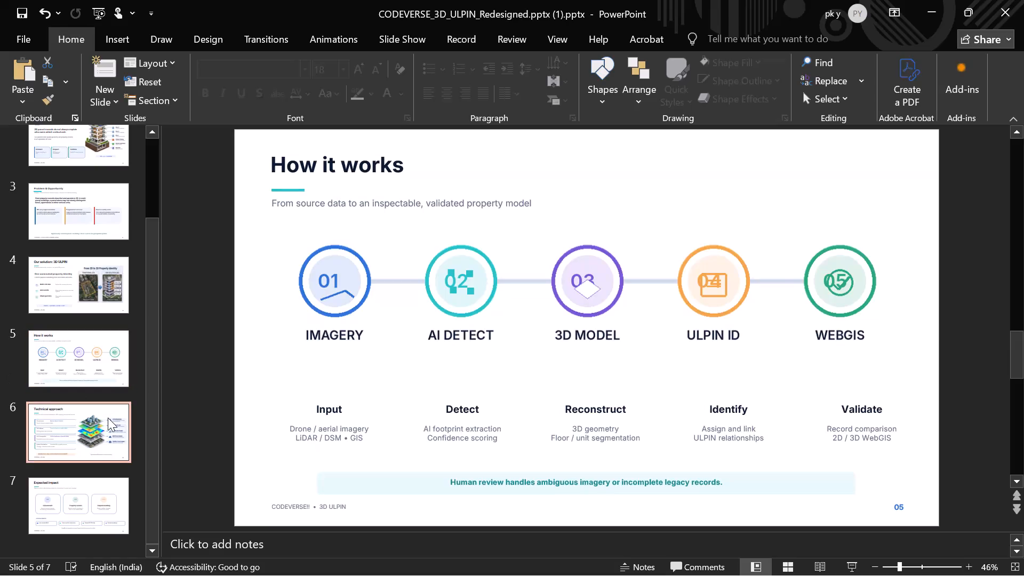
Review the remaining slides through Expected impact, and recheck the deck from the title slide to How it works for layout problems.
{"action": "scroll", "coordinate": [108, 418], "scroll_direction": "down", "scroll_amount": 1}
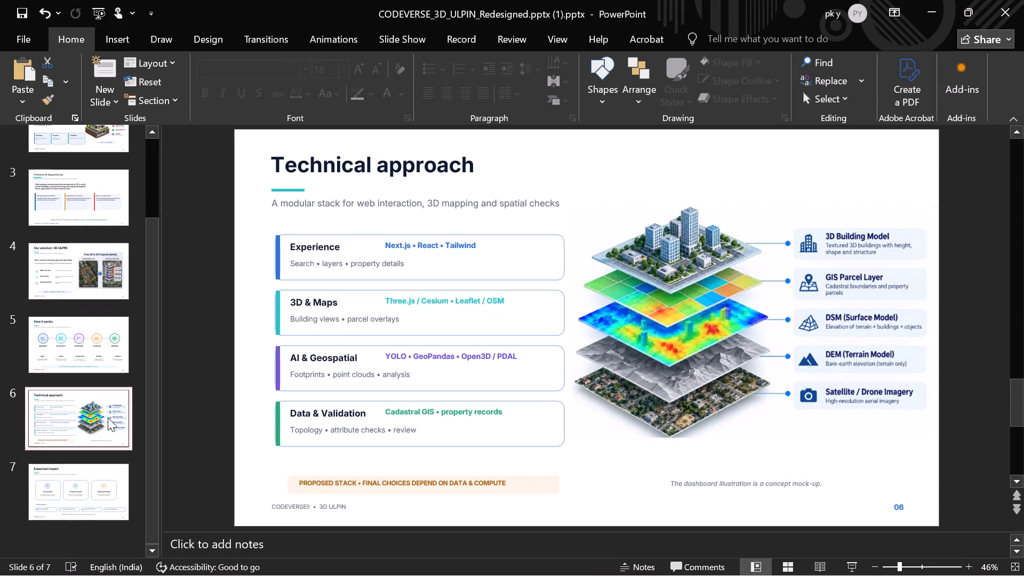
{"action": "scroll", "coordinate": [108, 418], "scroll_direction": "down", "scroll_amount": 2}
{"action": "left_click", "coordinate": [70, 482]}
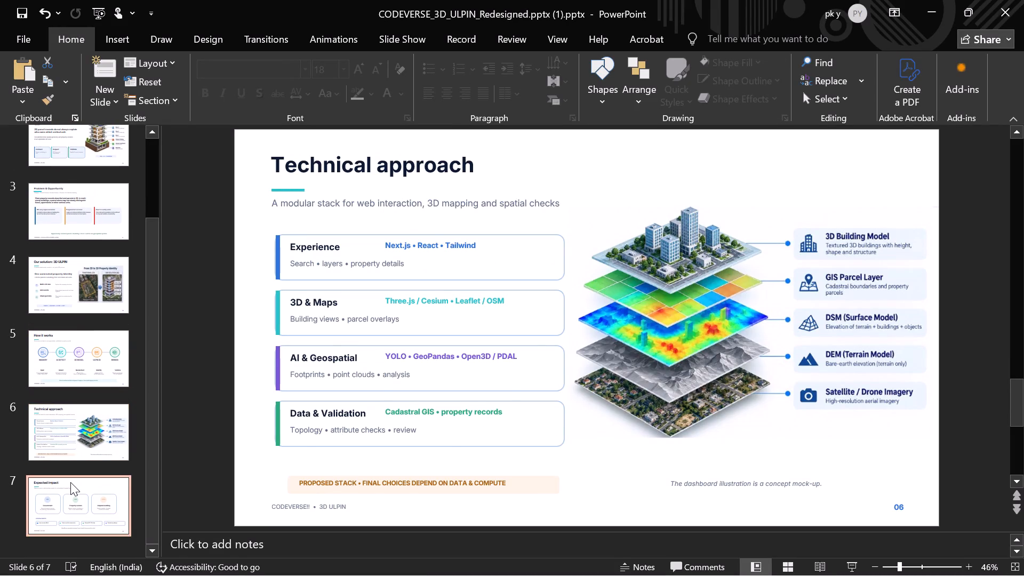
{"action": "scroll", "coordinate": [70, 482], "scroll_direction": "down", "scroll_amount": 1}
{"action": "scroll", "coordinate": [369, 431], "scroll_direction": "down", "scroll_amount": 1}
{"action": "scroll", "coordinate": [369, 431], "scroll_direction": "left", "scroll_amount": 1}
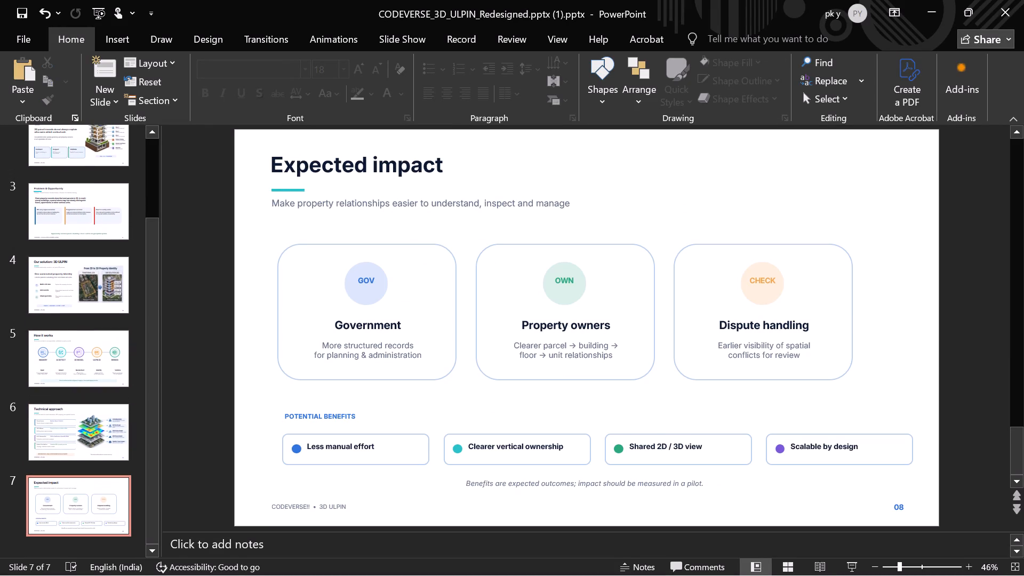
{"action": "scroll", "coordinate": [369, 431], "scroll_direction": "left", "scroll_amount": 1}
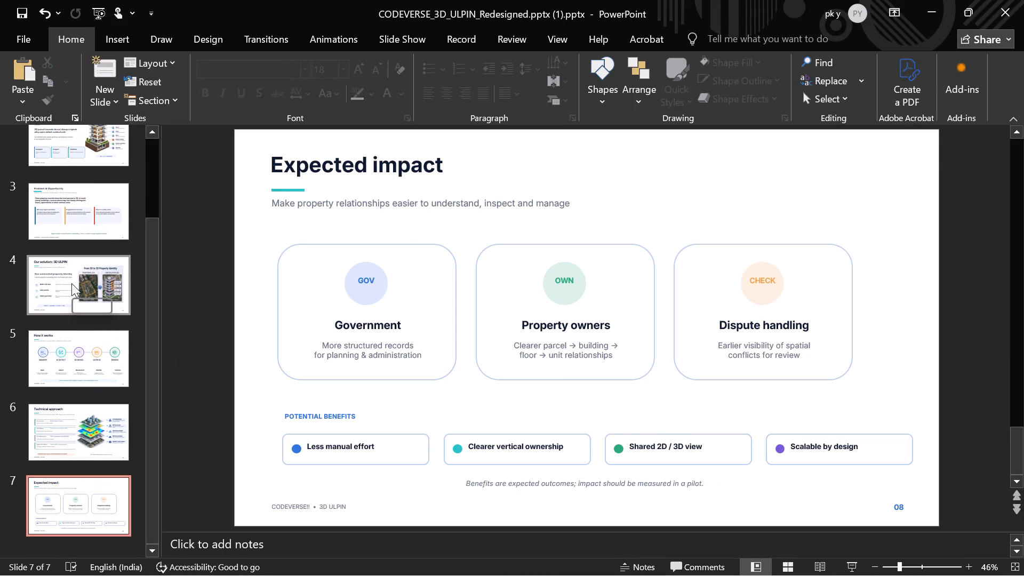
{"action": "left_click", "coordinate": [90, 370]}
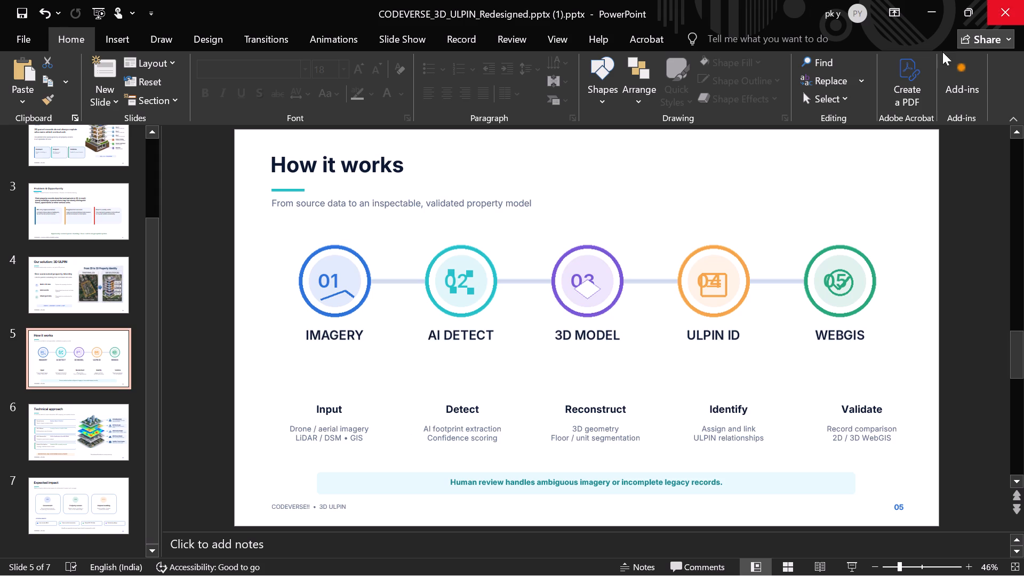
{"action": "scroll", "coordinate": [213, 333], "scroll_direction": "up", "scroll_amount": 4}
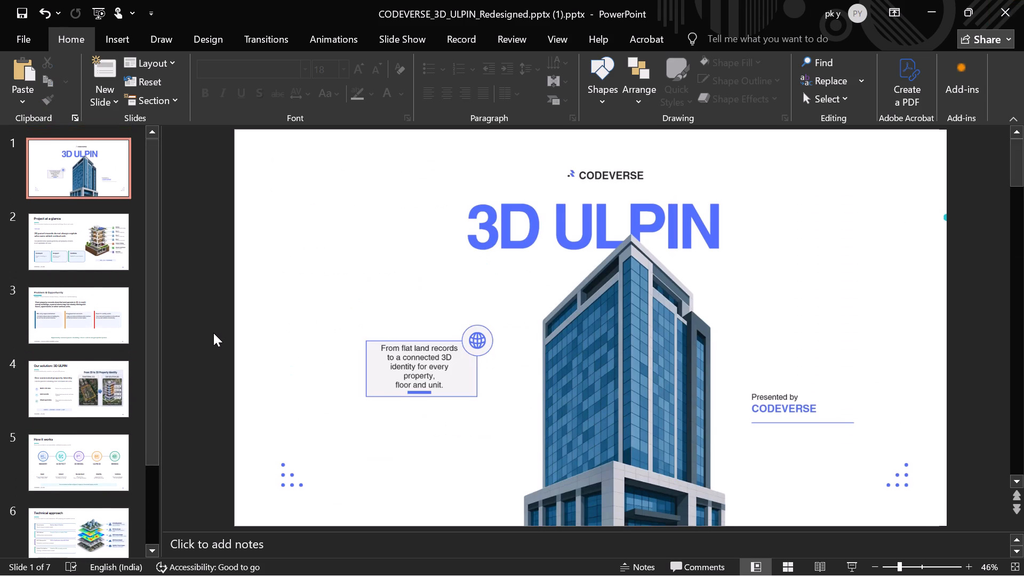
{"action": "key", "text": "Right"}
{"action": "key", "text": "Right"}
{"action": "key", "text": "Right"}
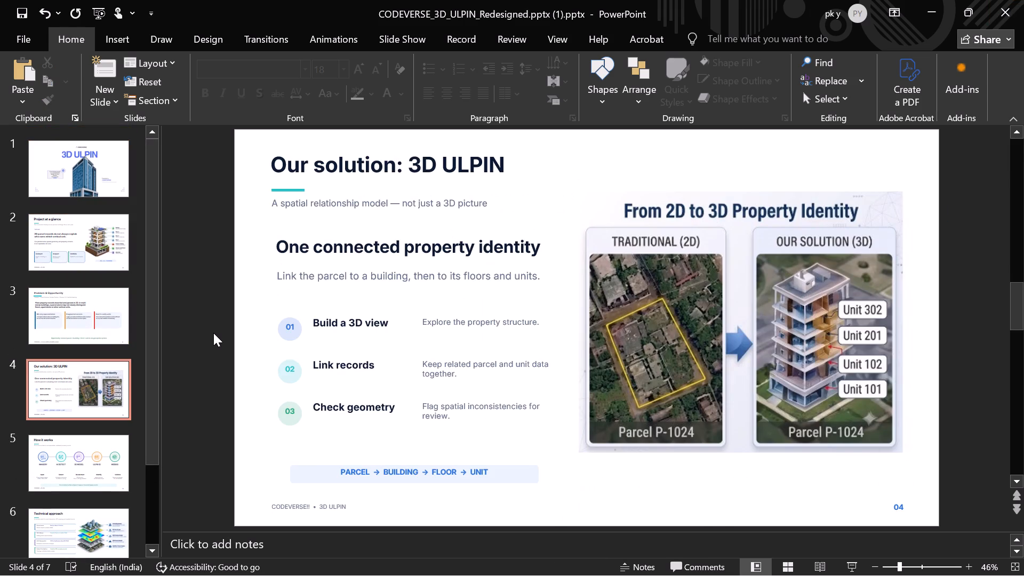
{"action": "key", "text": "Right"}
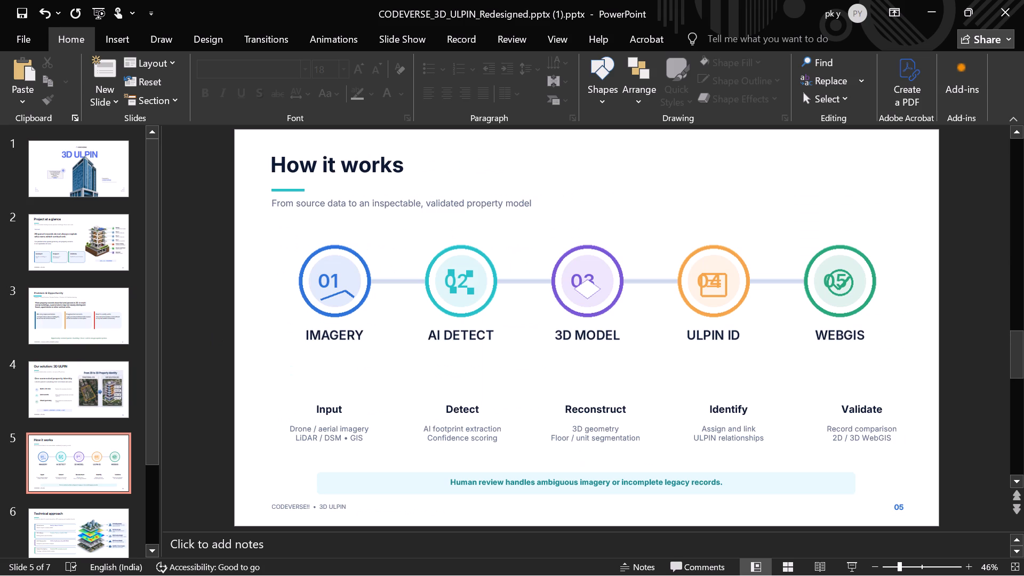
Close the presentation, saving its changes to the existing file in Downloads.
{"action": "left_click", "coordinate": [1023, 0]}
{"action": "left_click", "coordinate": [505, 410]}
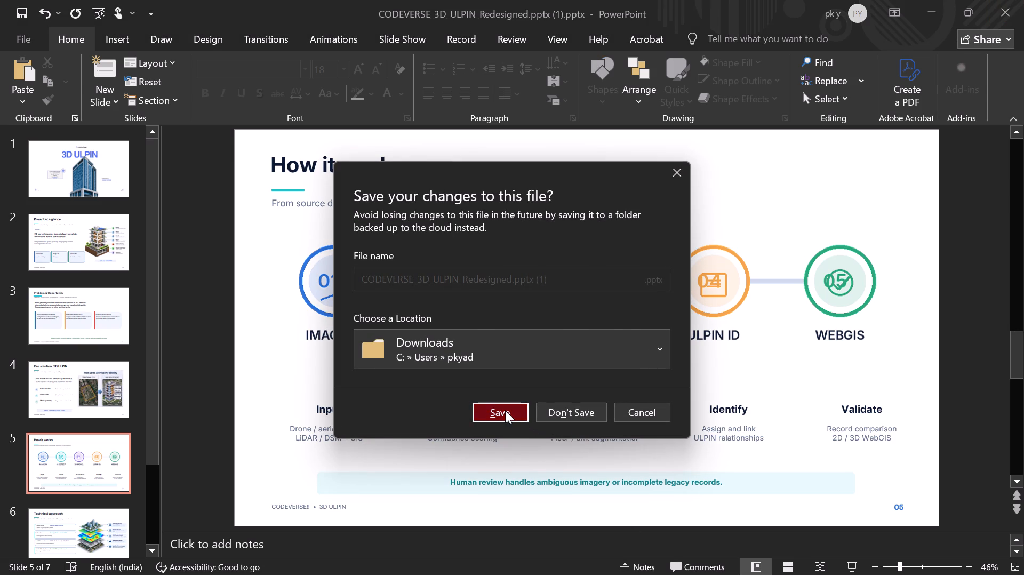
Delete the older CODEVERSE_3D_ULPIN_Redesigned.pptx.pptx from the Downloads folder.
{"action": "left_click_drag", "start_coordinate": [377, 149], "coordinate": [367, 162]}
{"action": "left_click", "coordinate": [367, 162]}
{"action": "left_click", "coordinate": [363, 183]}
{"action": "key", "text": "Delete"}
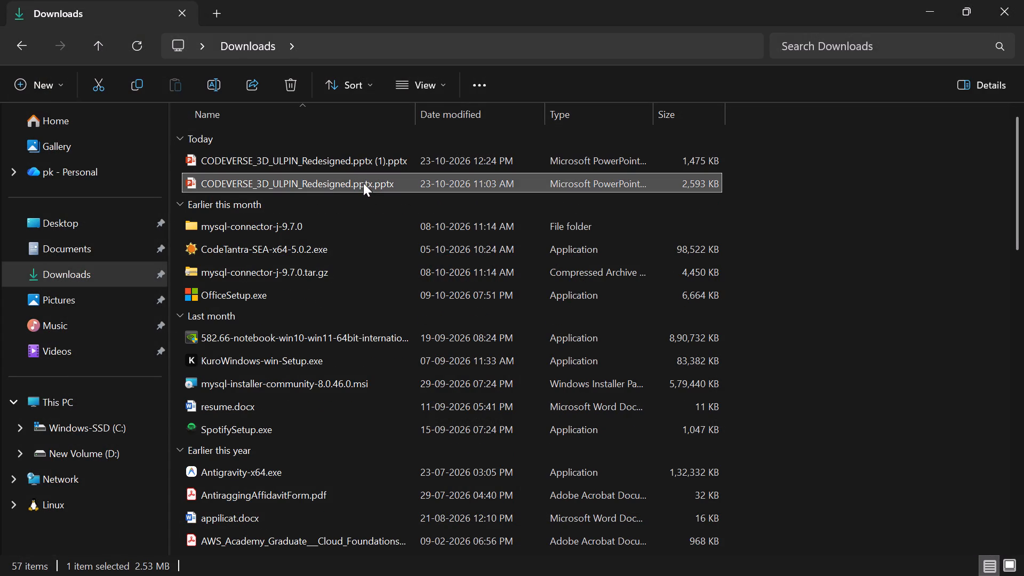
Reopen CODEVERSE_3D_ULPIN_Redesigned.pptx (1).pptx, check its slides from the title through Expected impact, and close the presentation.
{"action": "double_click", "coordinate": [373, 166]}
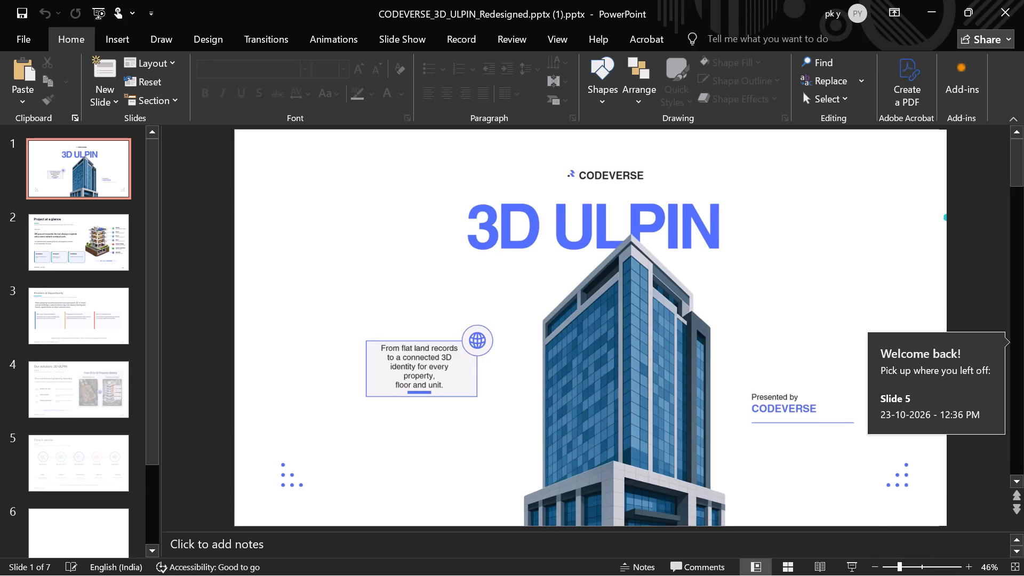
{"action": "scroll", "coordinate": [790, 388], "scroll_direction": "down", "scroll_amount": 1}
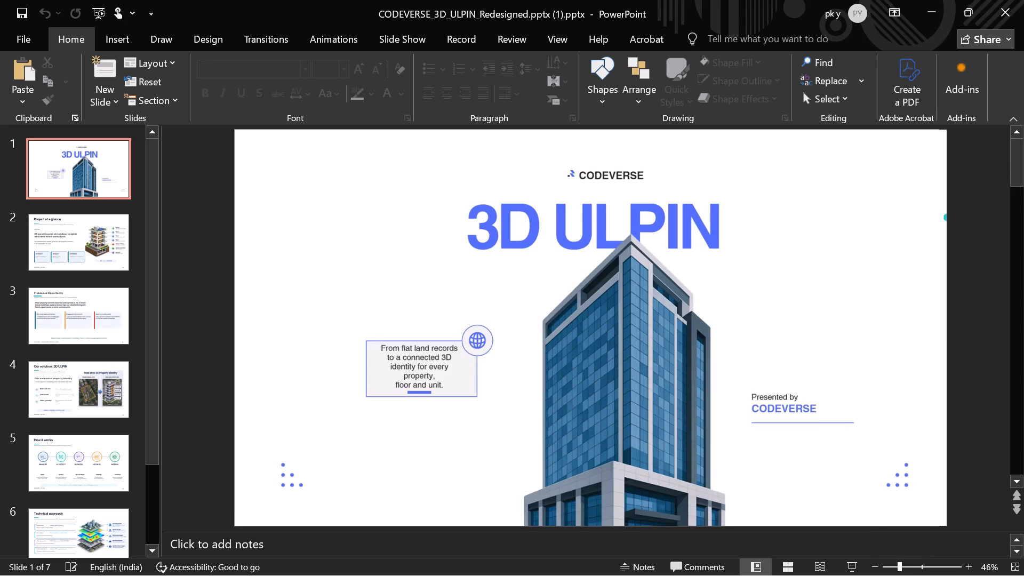
{"action": "scroll", "coordinate": [790, 388], "scroll_direction": "down", "scroll_amount": 1}
{"action": "scroll", "coordinate": [811, 459], "scroll_direction": "up", "scroll_amount": 1}
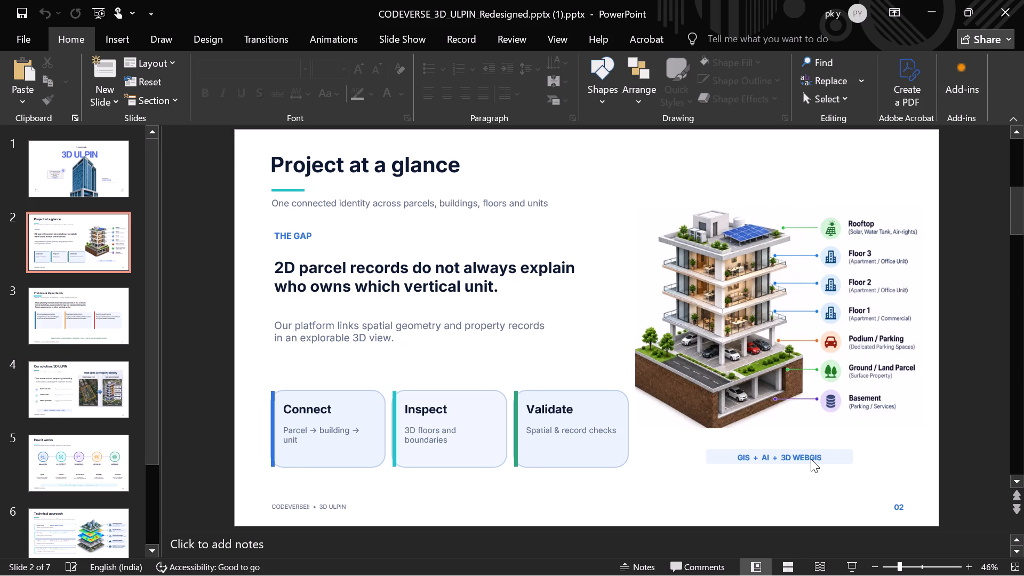
{"action": "key", "text": "f"}
{"action": "key", "text": "Right"}
{"action": "key", "text": "Right"}
{"action": "key", "text": "Right"}
{"action": "key", "text": "Right"}
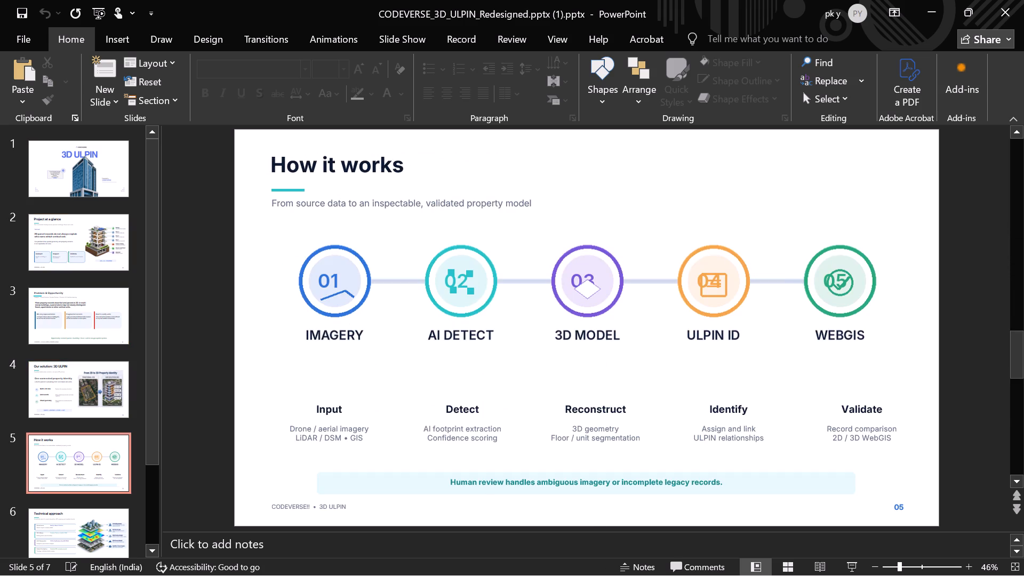